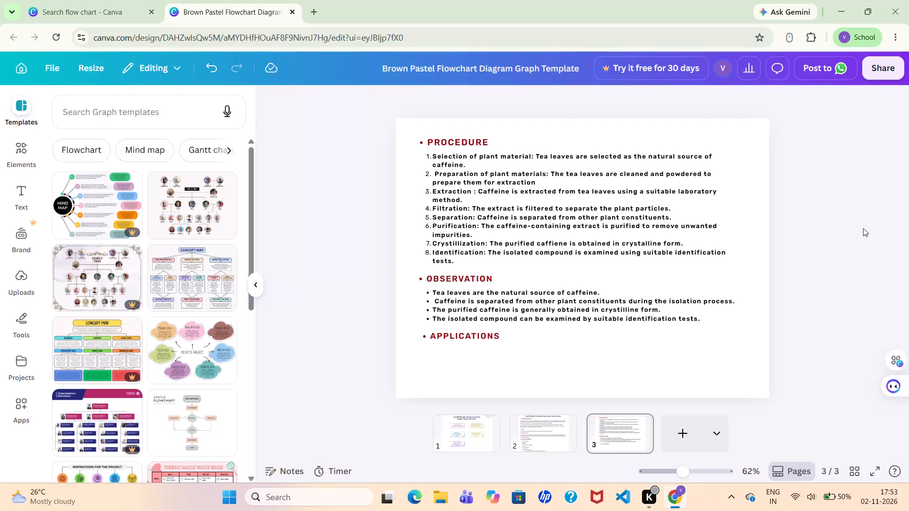
Add a new text box to page 3, which holds the Procedure, Observation and Applications sections.
left_click(607, 342)
key("t")
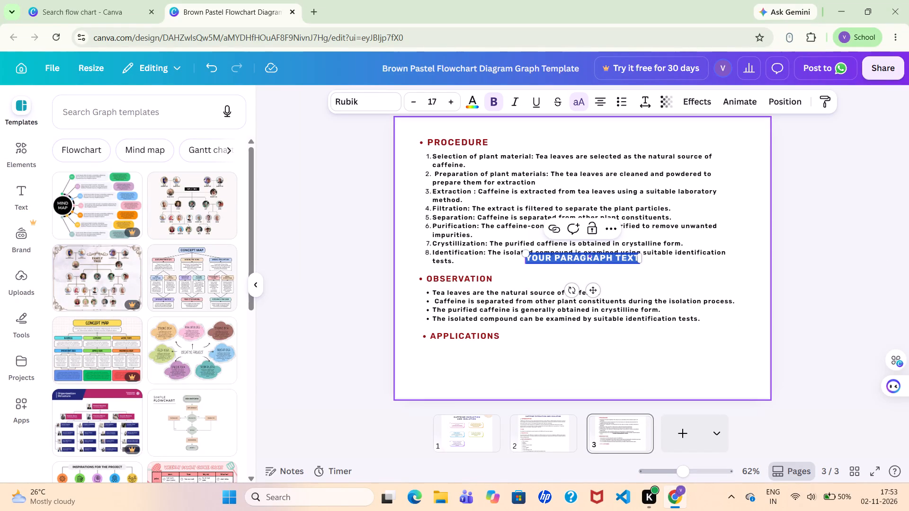
Delete all of the placeholder wording "Your paragraph text" from the new text box, leaving it empty for editing.
left_click(572, 256)
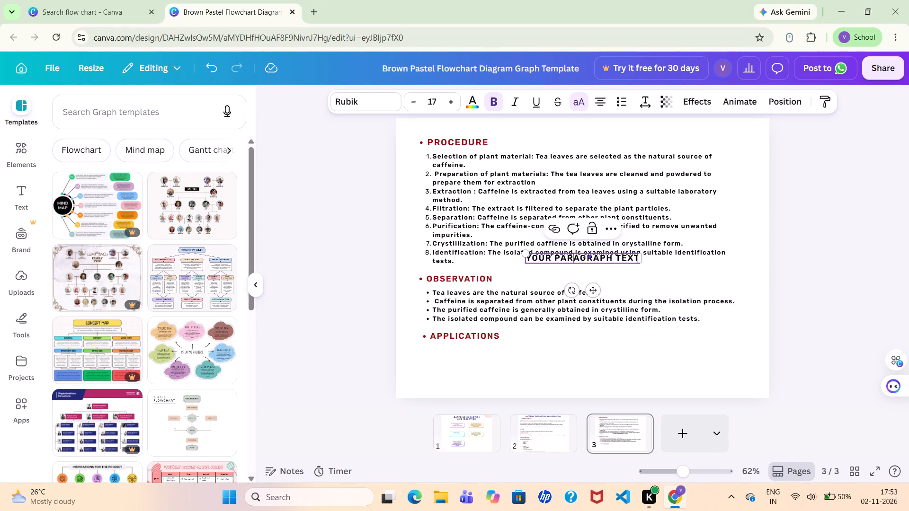
key("BackSpace")
key("BackSpace")
key("BackSpace")
key("BackSpace")
key("BackSpace")
key("BackSpace")
key("BackSpace")
key("BackSpace")
key("BackSpace")
key("BackSpace")
key("BackSpace")
key("BackSpace")
key("BackSpace")
key("BackSpace")
key("BackSpace")
key("BackSpace")
key("BackSpace")
key("BackSpace")
key("BackSpace")
key("BackSpace")
key("BackSpace")
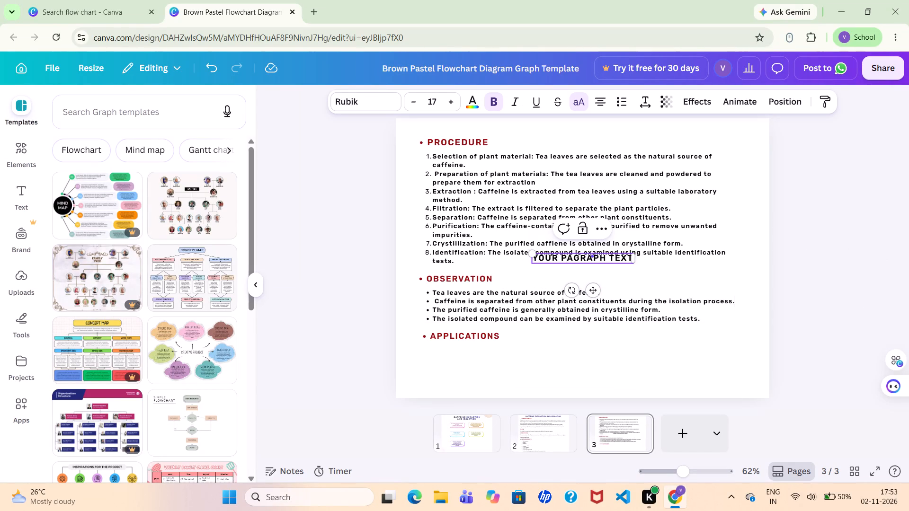
key("Right")
key("Right")
key("Right")
key("Right")
key("Right")
key("Right")
key("Right")
key("Right")
key("Right")
key("Right")
key("Right")
key("Right")
key("Right")
key("Right")
key("Right")
key("Right")
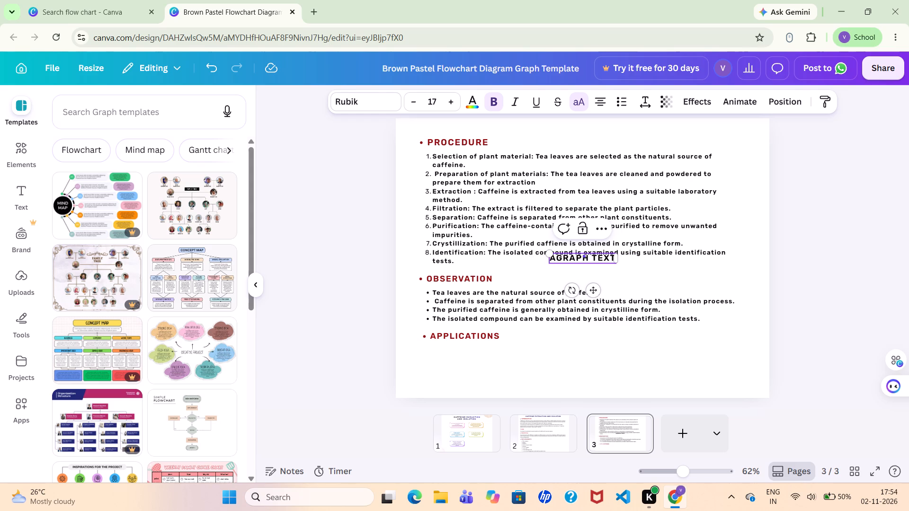
key("Left")
key("BackSpace")
key("BackSpace")
key("BackSpace")
key("BackSpace")
key("BackSpace")
key("BackSpace")
key("BackSpace")
key("BackSpace")
key("BackSpace")
key("BackSpace")
key("BackSpace")
key("BackSpace")
key("BackSpace")
key("BackSpace")
key("BackSpace")
key("BackSpace")
key("BackSpace")
key("BackSpace")
key("BackSpace")
key("Right")
key("BackSpace")
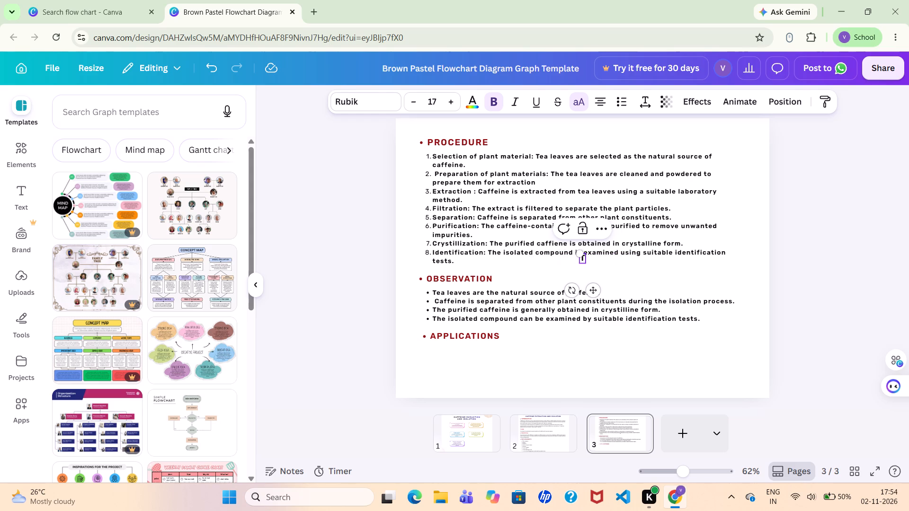
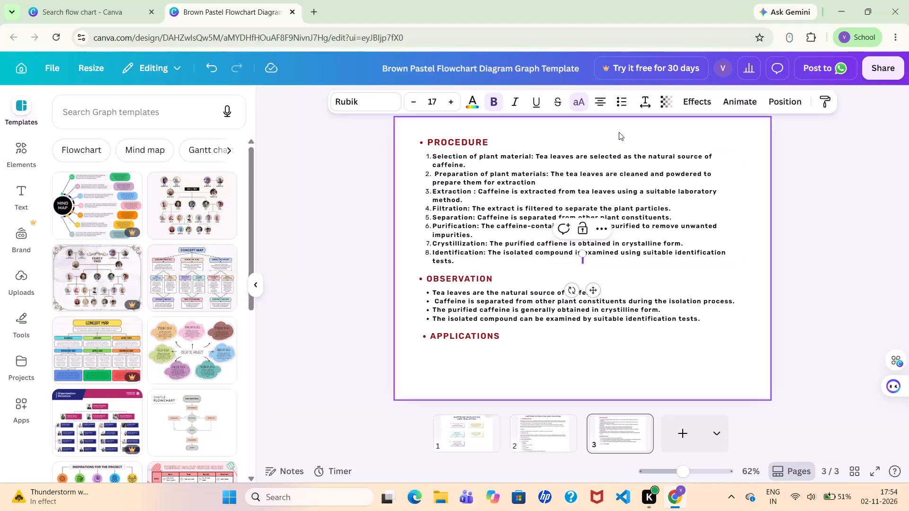
Turn off uppercase formatting for the empty text box and enter the word "Caffeniene" in it.
left_click(579, 102)
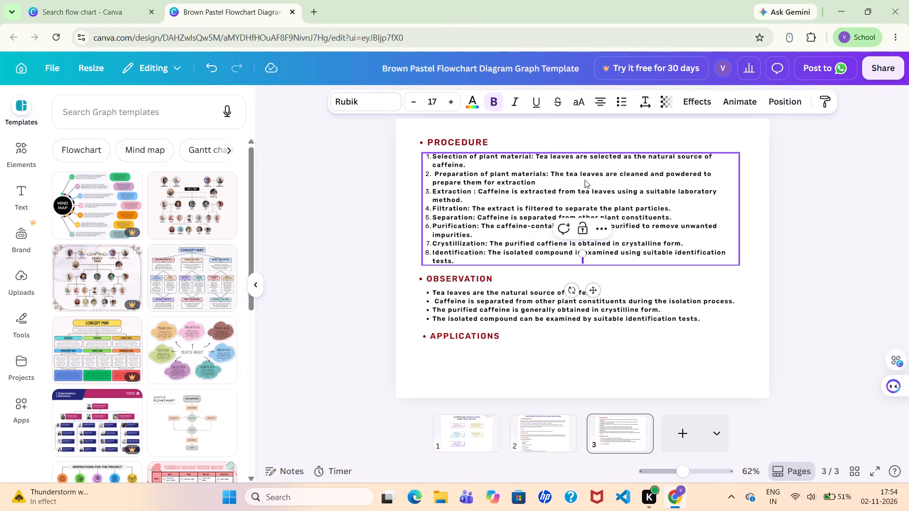
left_click(586, 257)
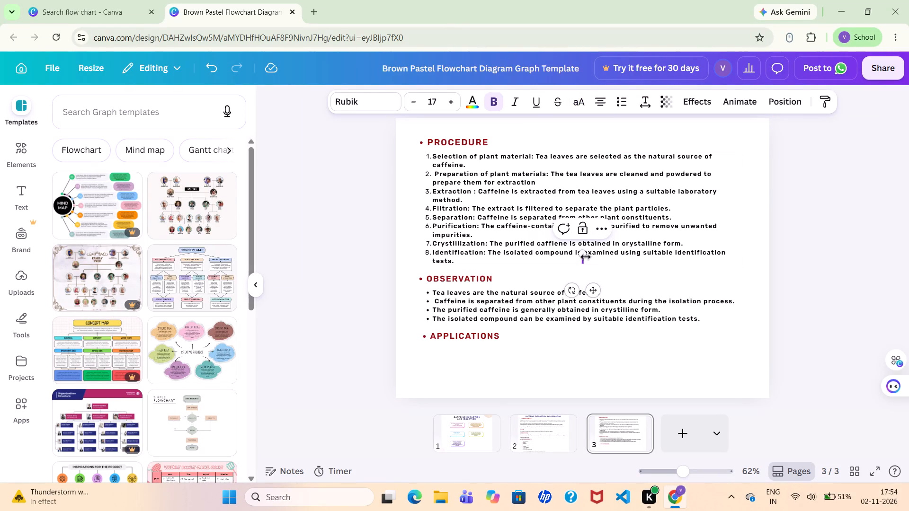
key("c")
type("af")
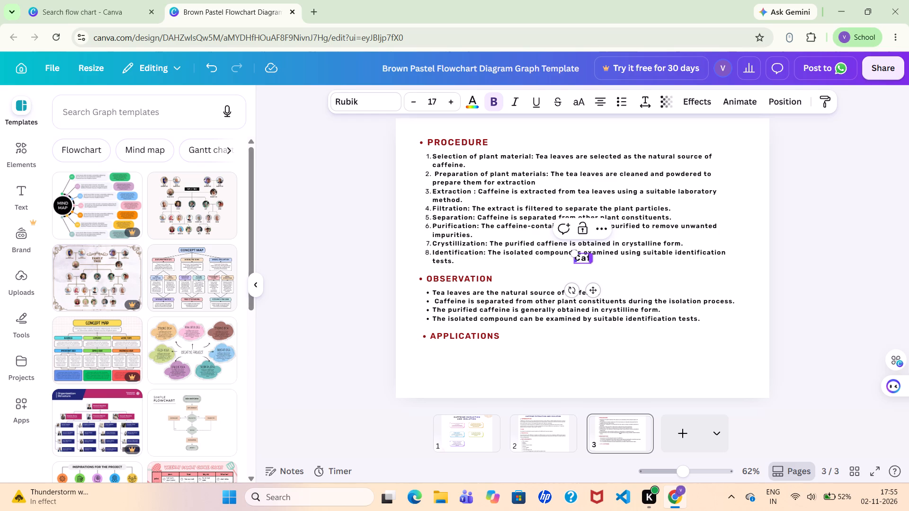
key("f")
type("eniene")
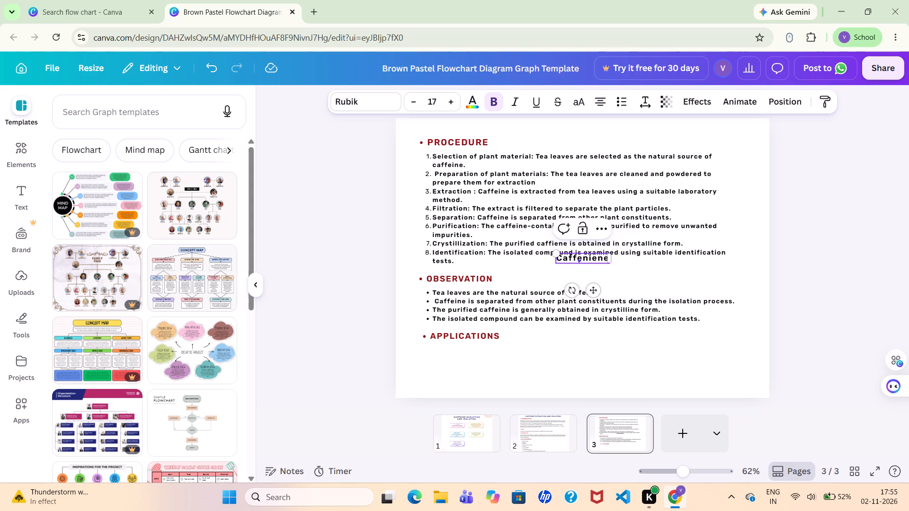
Move the "Caffeniene" text box into the blank area below the Applications heading.
left_click_drag(592, 287, 465, 394)
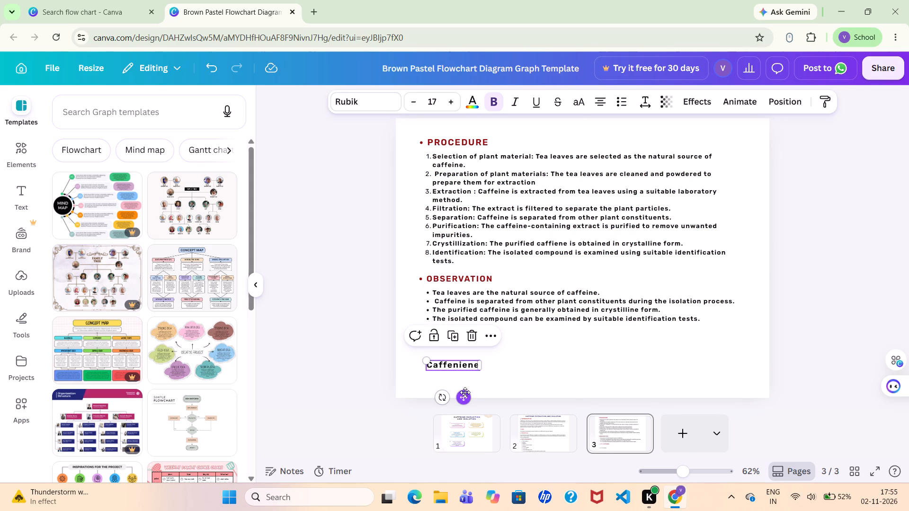
Shorten the word in the text box to "Caffenie" and continue the line with "is an".
left_click(475, 364)
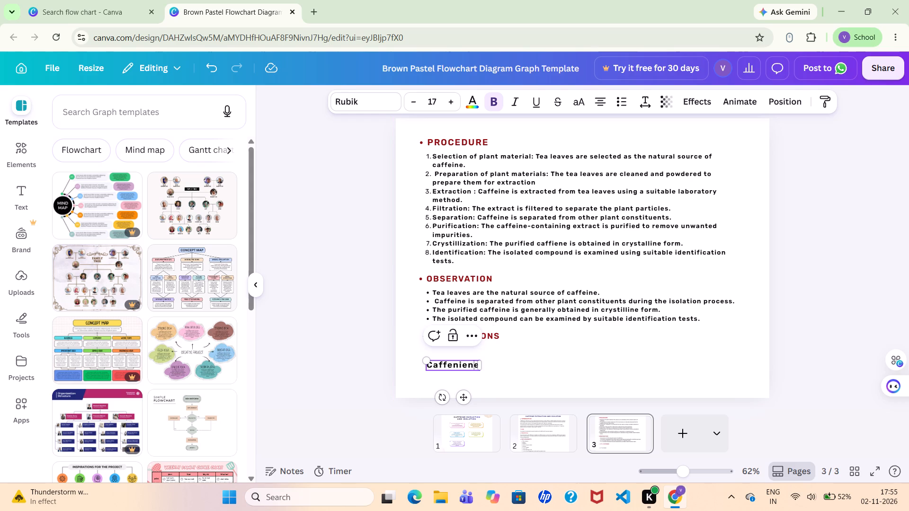
key("BackSpace")
key("BackSpace")
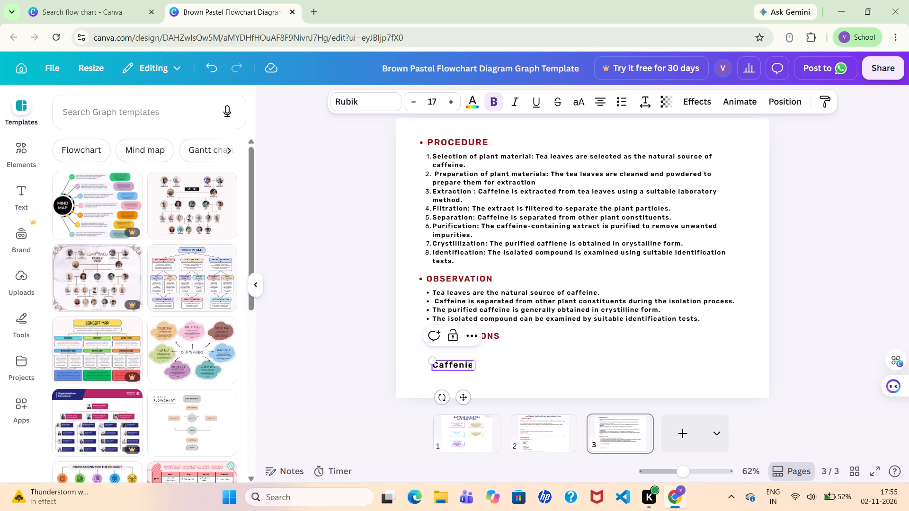
key("Right")
left_click(476, 364)
key("space")
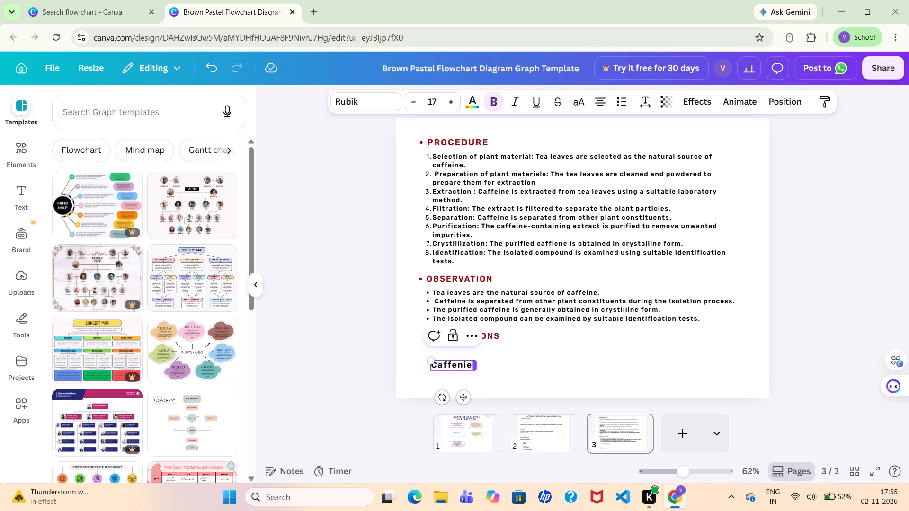
type("is an")
key("space")
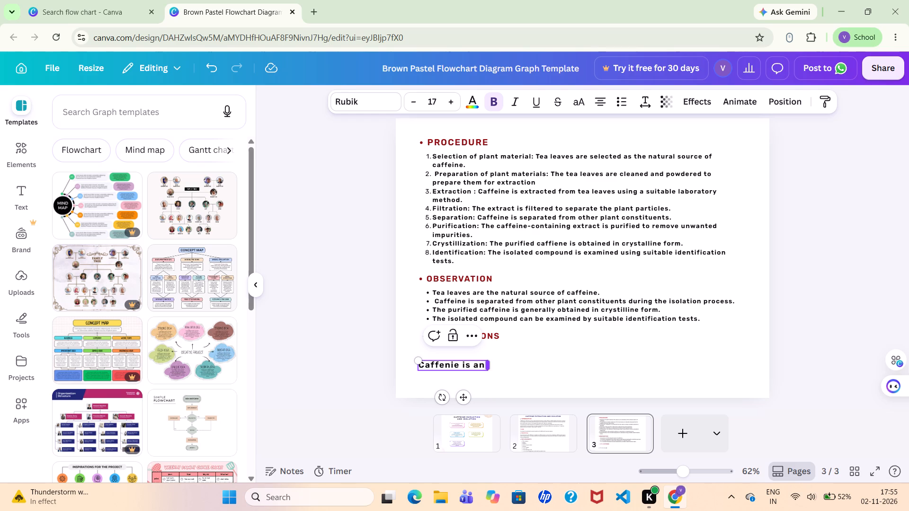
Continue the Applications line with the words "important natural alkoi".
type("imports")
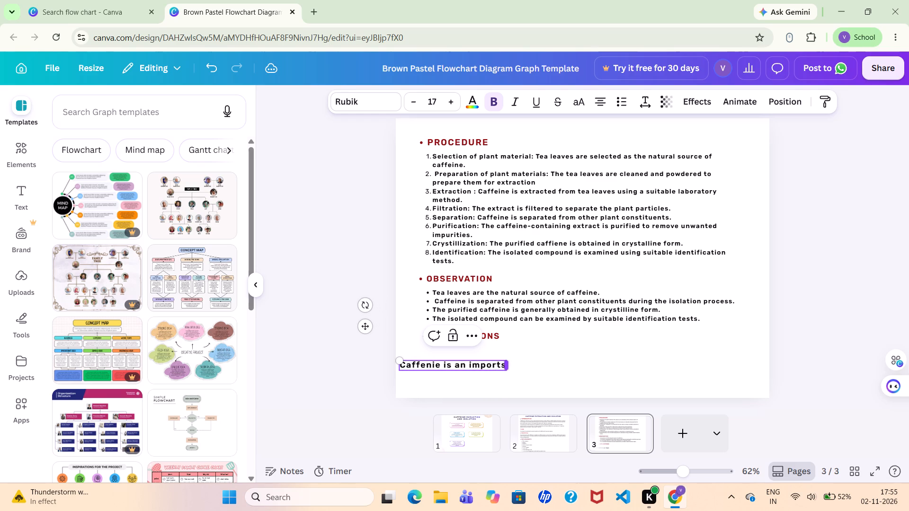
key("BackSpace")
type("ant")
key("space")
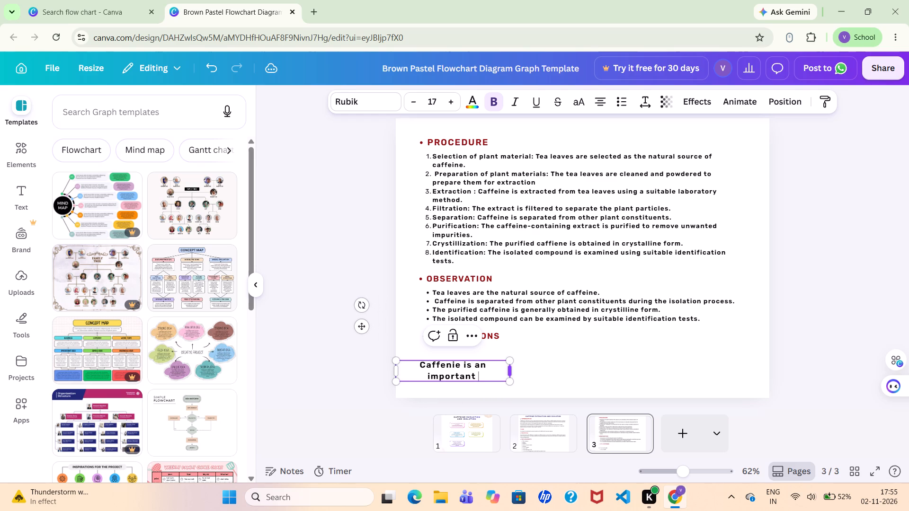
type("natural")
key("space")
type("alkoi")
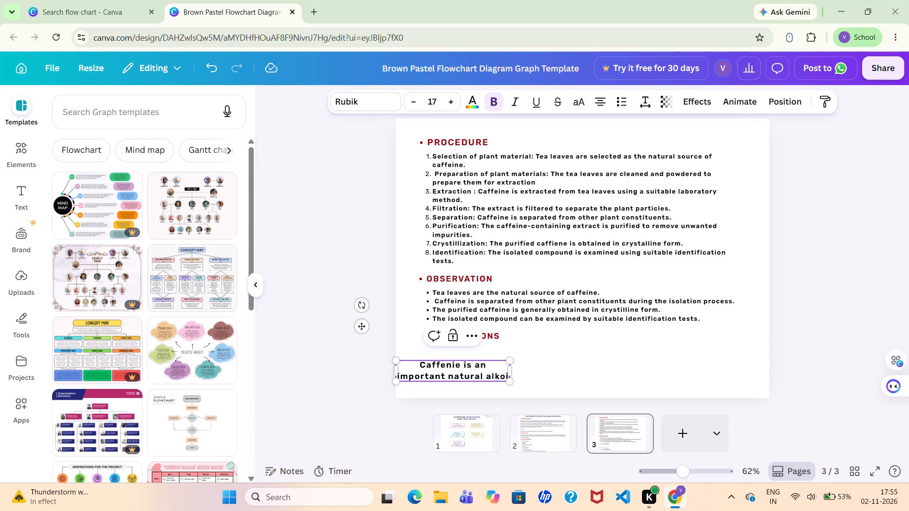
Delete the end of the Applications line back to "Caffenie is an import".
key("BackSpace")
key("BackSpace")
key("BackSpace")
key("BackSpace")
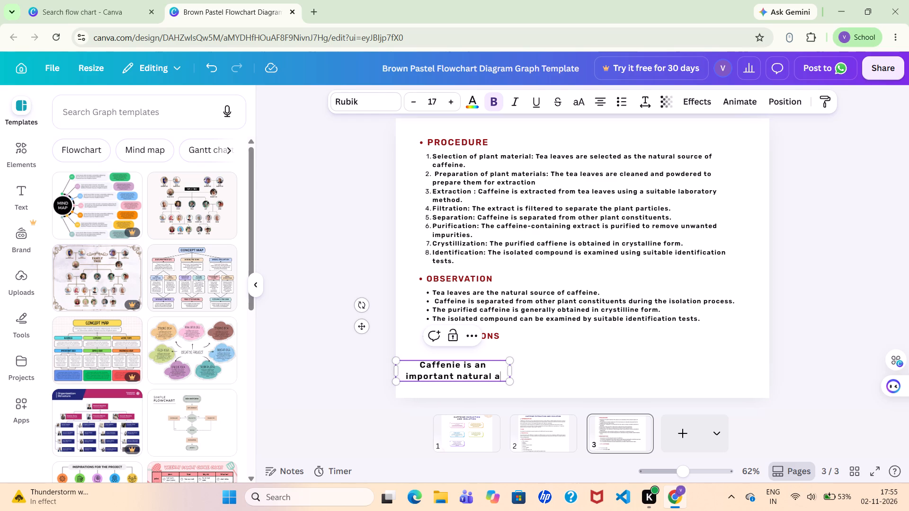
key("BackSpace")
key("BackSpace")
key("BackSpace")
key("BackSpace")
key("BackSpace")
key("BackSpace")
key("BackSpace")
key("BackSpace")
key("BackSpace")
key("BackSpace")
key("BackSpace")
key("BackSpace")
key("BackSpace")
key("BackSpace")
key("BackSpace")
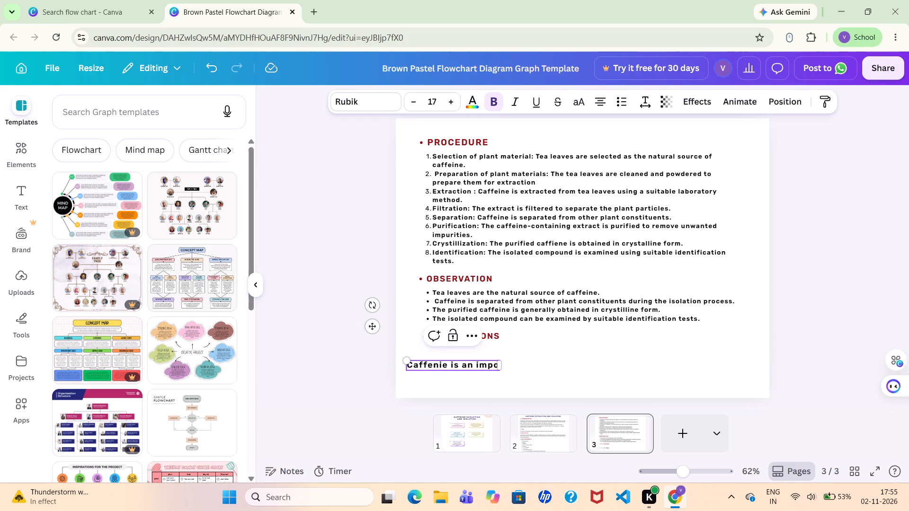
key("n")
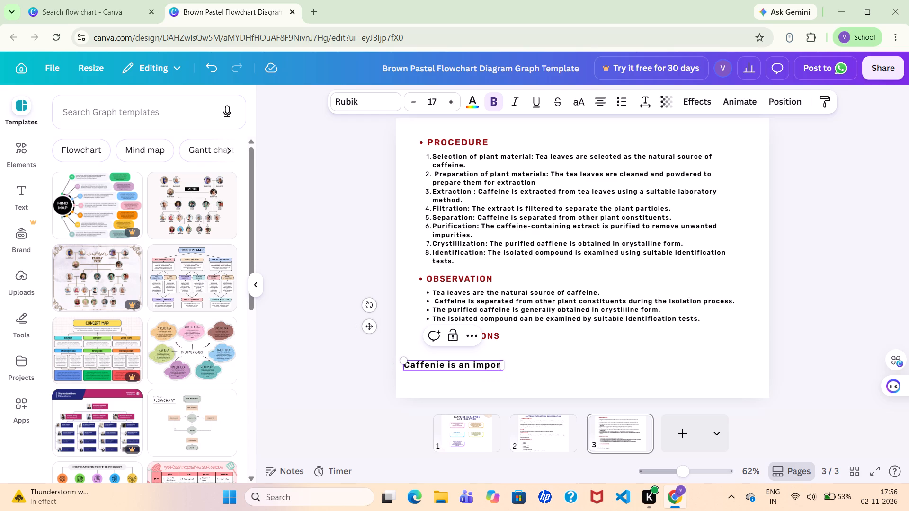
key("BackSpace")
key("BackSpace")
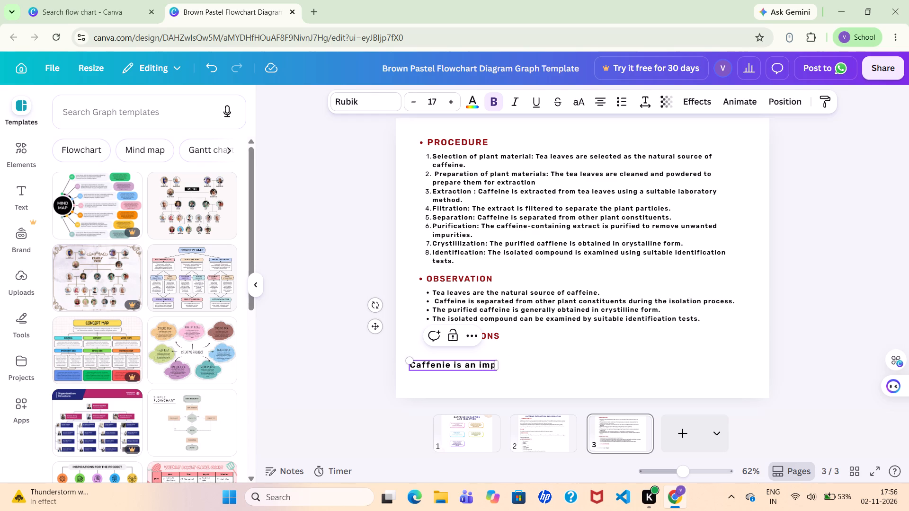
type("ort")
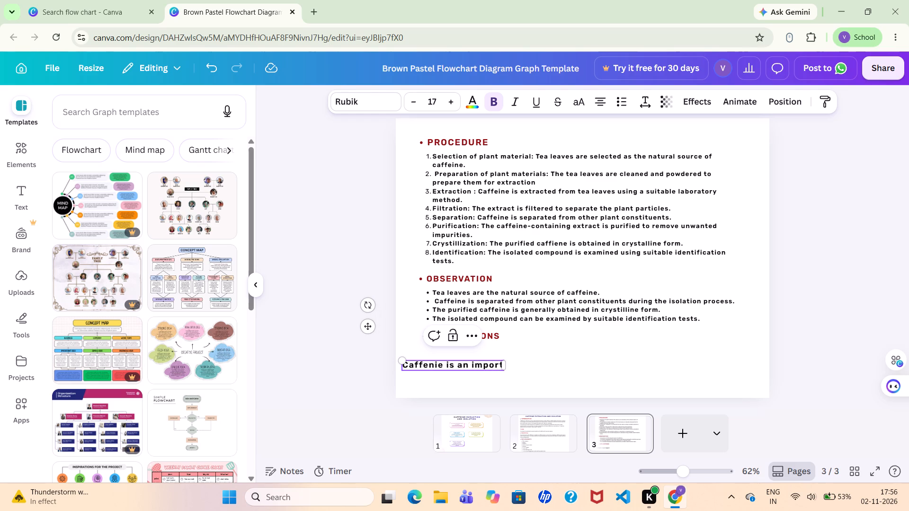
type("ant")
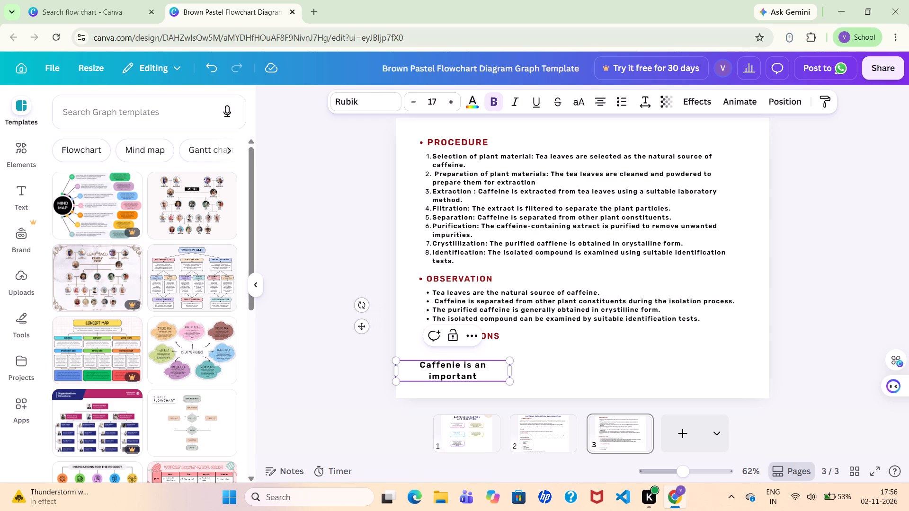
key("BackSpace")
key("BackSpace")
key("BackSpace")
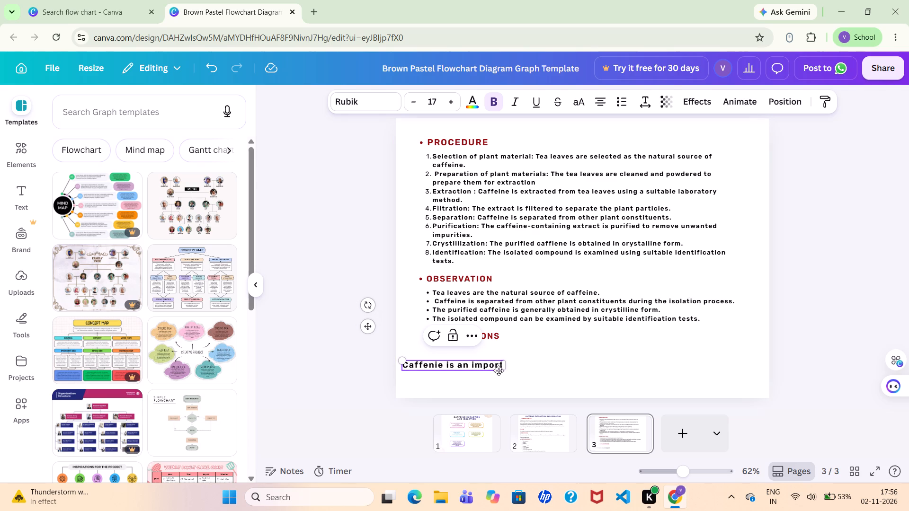
Move the text box up and across so it sits directly beneath the Applications heading.
left_click_drag(499, 370, 564, 353)
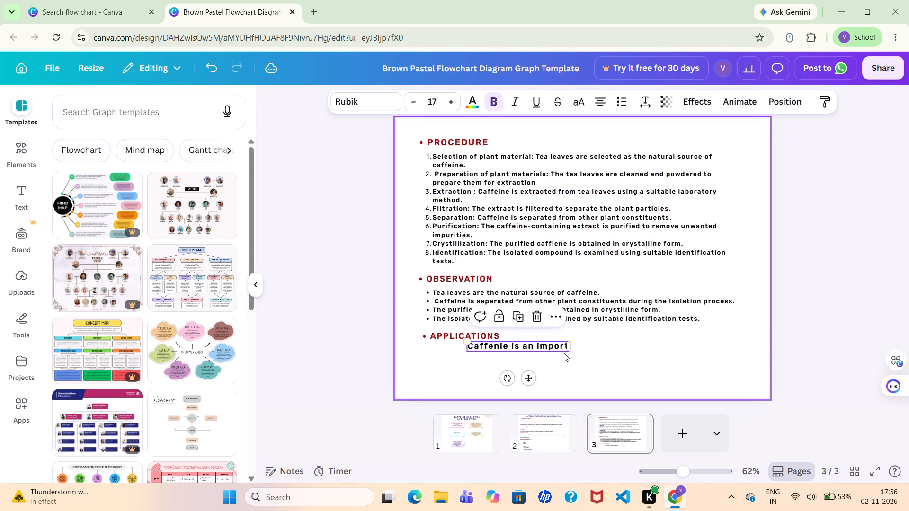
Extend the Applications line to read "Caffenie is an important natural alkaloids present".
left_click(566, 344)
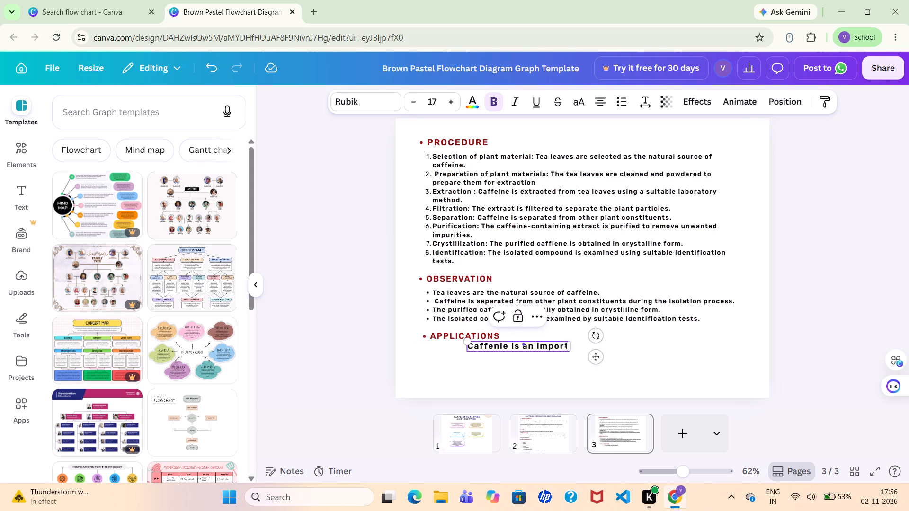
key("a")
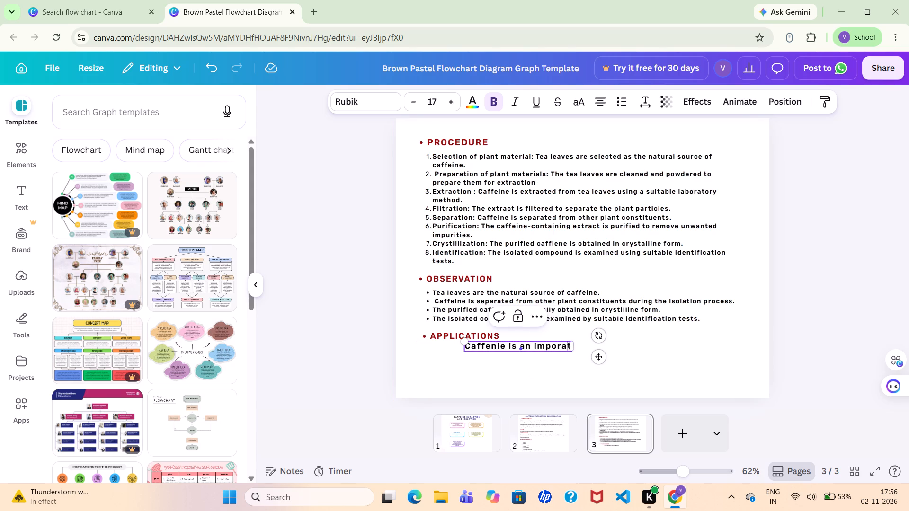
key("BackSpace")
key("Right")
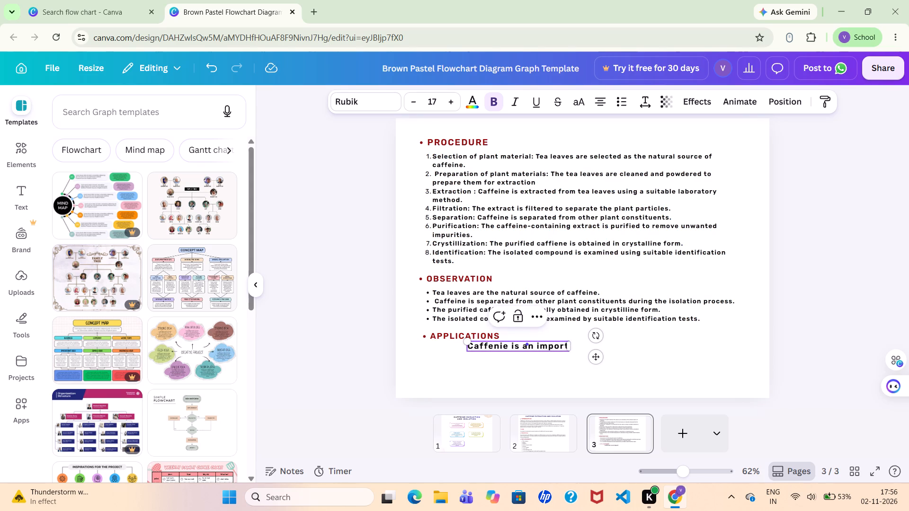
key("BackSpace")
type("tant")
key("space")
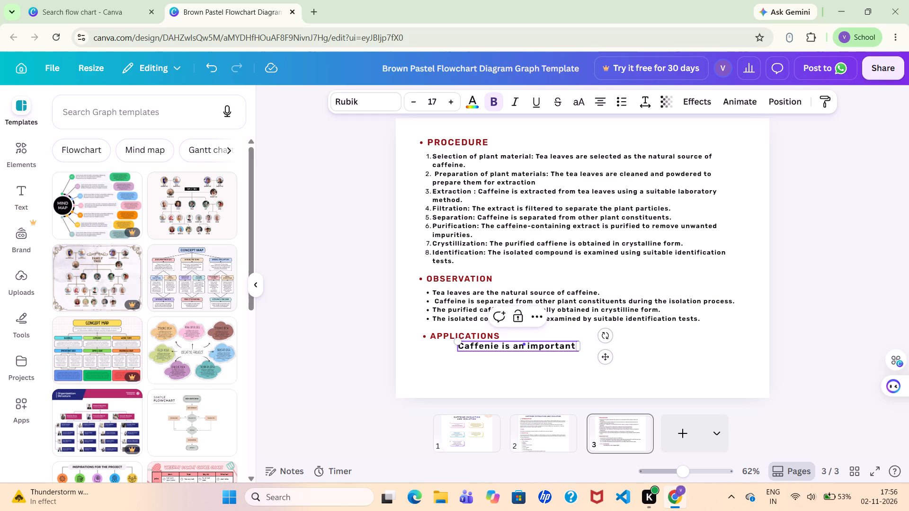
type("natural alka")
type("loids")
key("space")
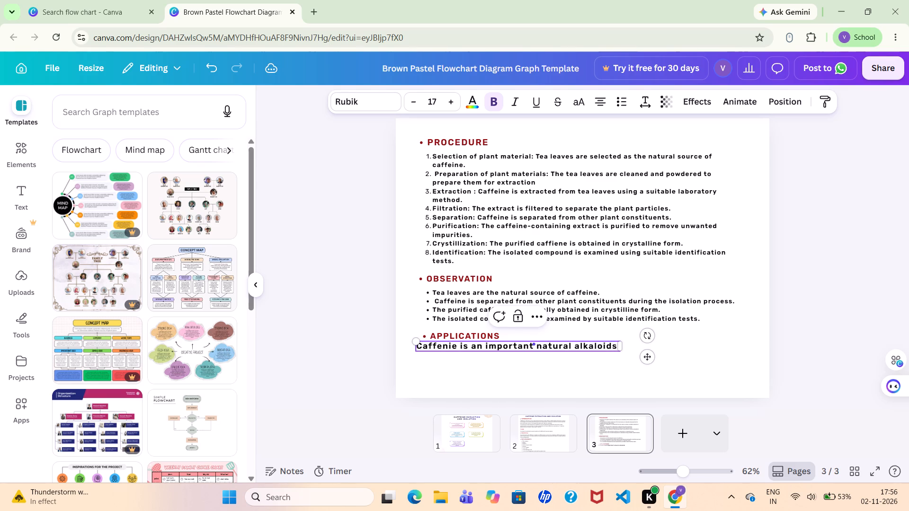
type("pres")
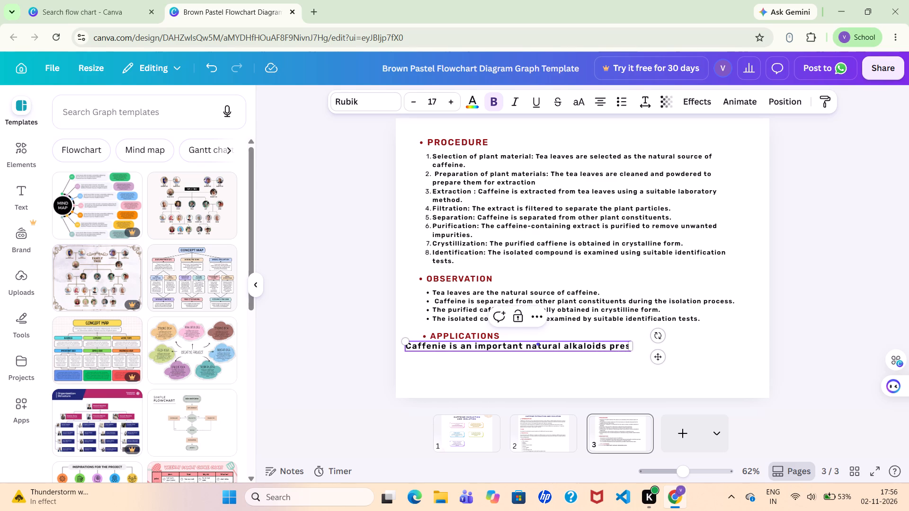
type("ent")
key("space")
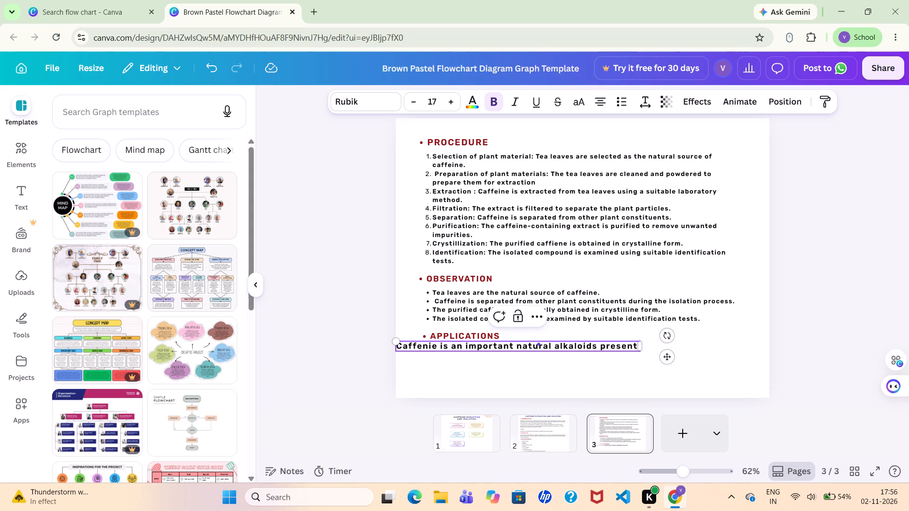
Delete the end of the Applications line back to "Caffenie is".
key("BackSpace")
key("BackSpace")
key("BackSpace")
key("BackSpace")
key("BackSpace")
key("BackSpace")
key("BackSpace")
key("BackSpace")
key("BackSpace")
key("BackSpace")
key("BackSpace")
key("BackSpace")
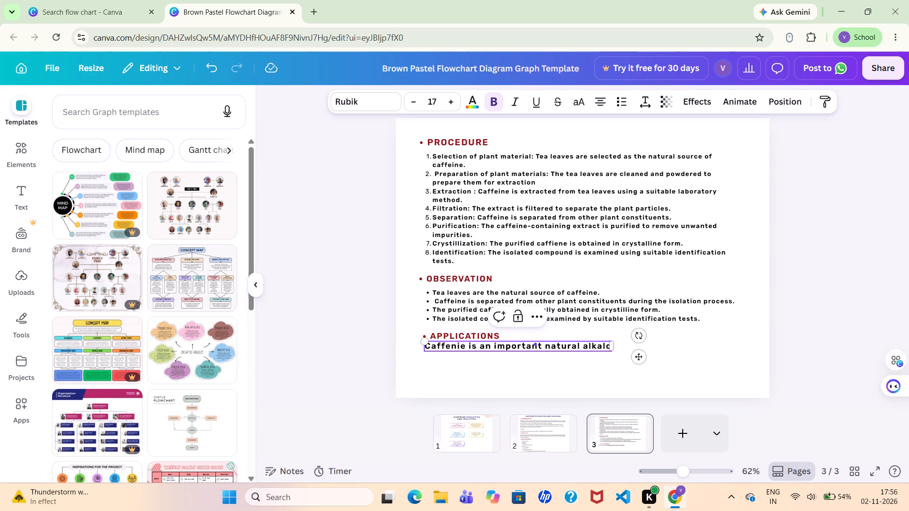
key("BackSpace")
key("BackSpace")
key("BackSpace")
key("BackSpace")
key("BackSpace")
key("BackSpace")
key("BackSpace")
key("BackSpace")
key("BackSpace")
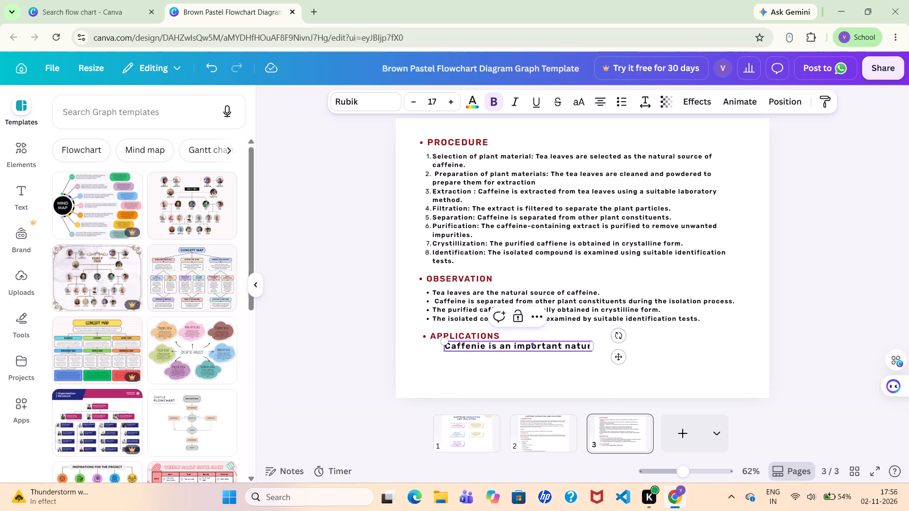
key("BackSpace")
key("BackSpace")
key("BackSpace")
key("BackSpace")
key("BackSpace")
key("BackSpace")
key("BackSpace")
key("BackSpace")
key("BackSpace")
key("BackSpace")
key("BackSpace")
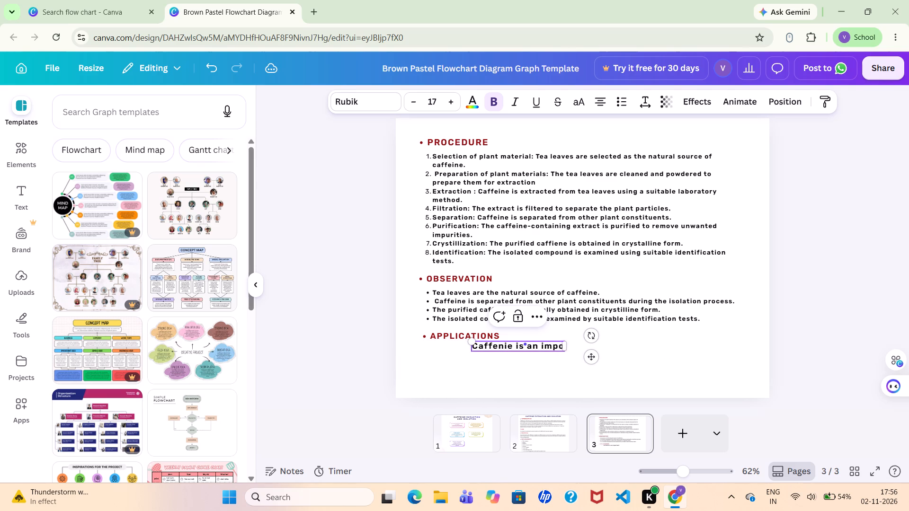
key("BackSpace")
key("BackSpace")
key("BackSpace")
key("BackSpace")
key("BackSpace")
key("BackSpace")
key("BackSpace")
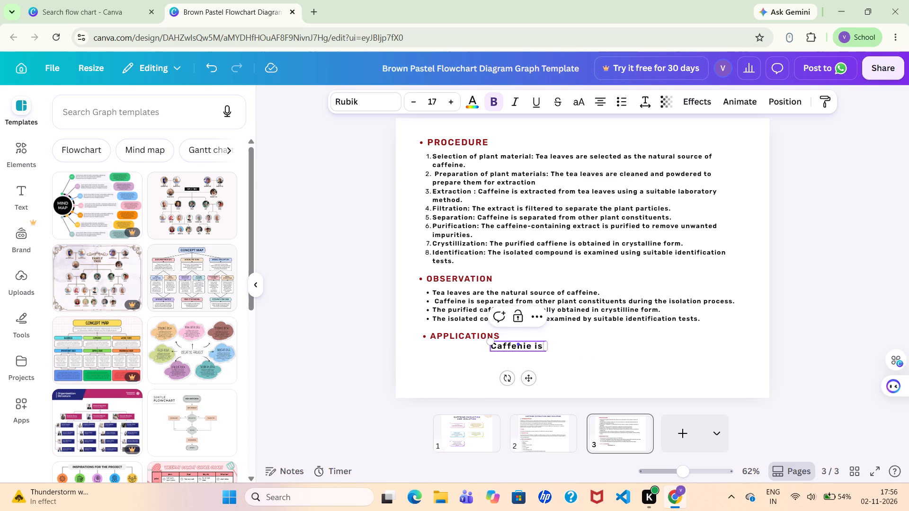
Continue the Applications line to read "Caffenie is used in beverages such as tea, coffee and soft drinks".
type("used")
key("space")
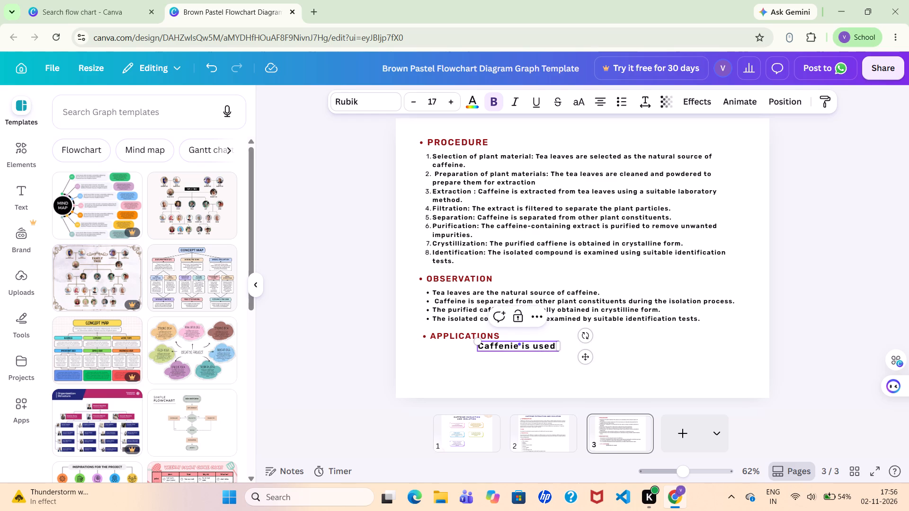
type("in be")
type("verage")
key("space")
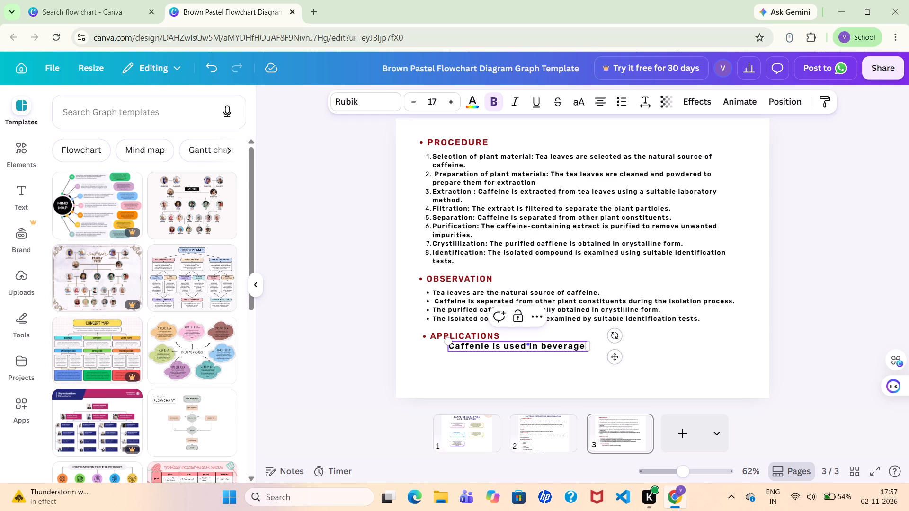
key("BackSpace")
type("s such ad")
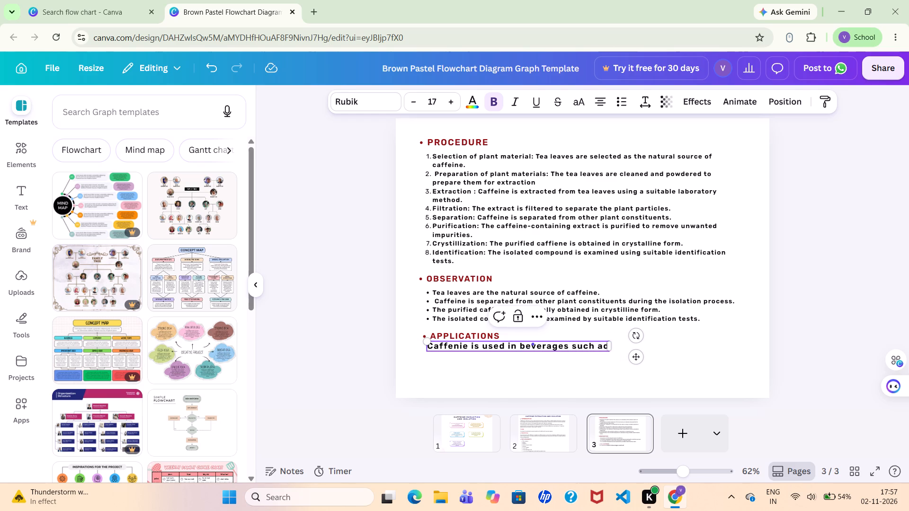
key("BackSpace")
type("s")
key("space")
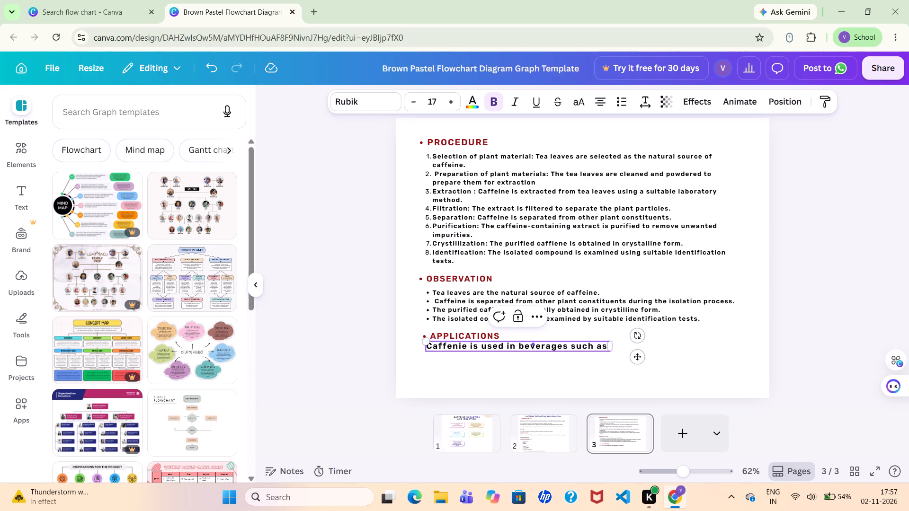
type("tea,")
key("space")
type("coffee")
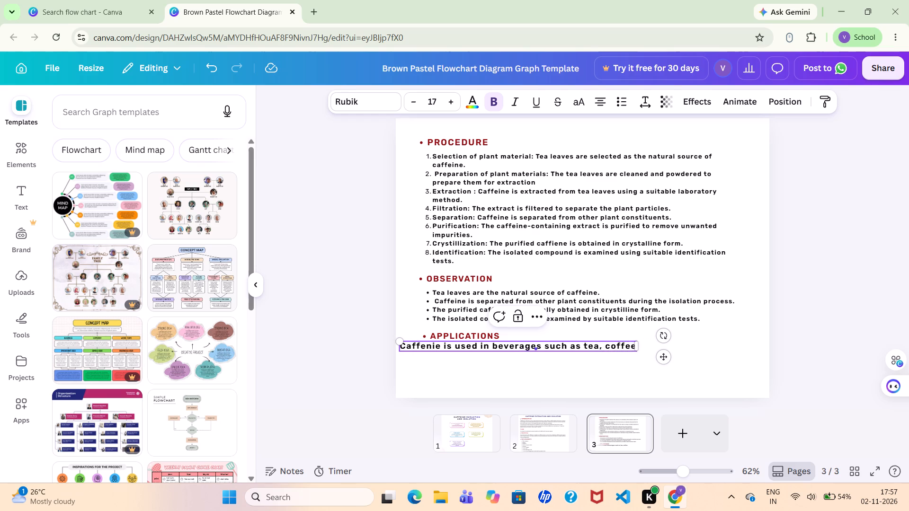
key("space")
type("and soft")
key("space")
type("drinks")
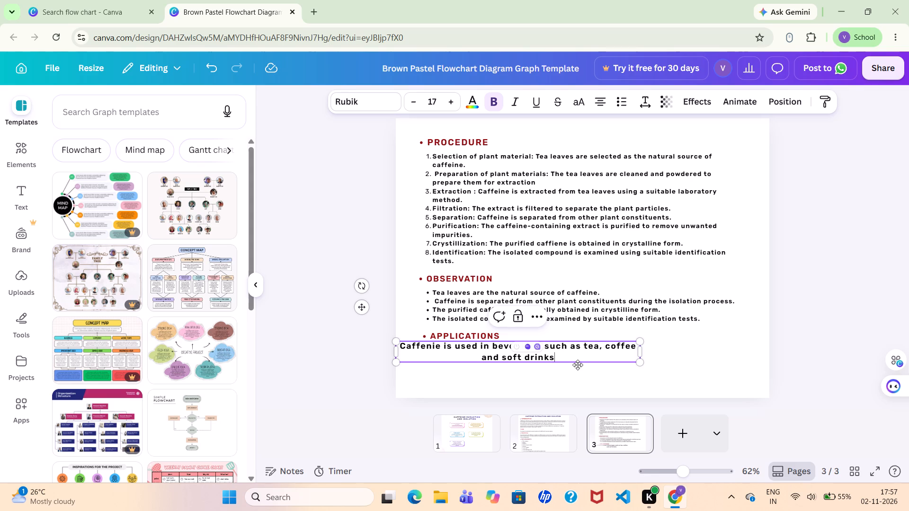
Move the Applications text box across under its heading and widen it to fit more words per line.
left_click_drag(578, 365, 608, 365)
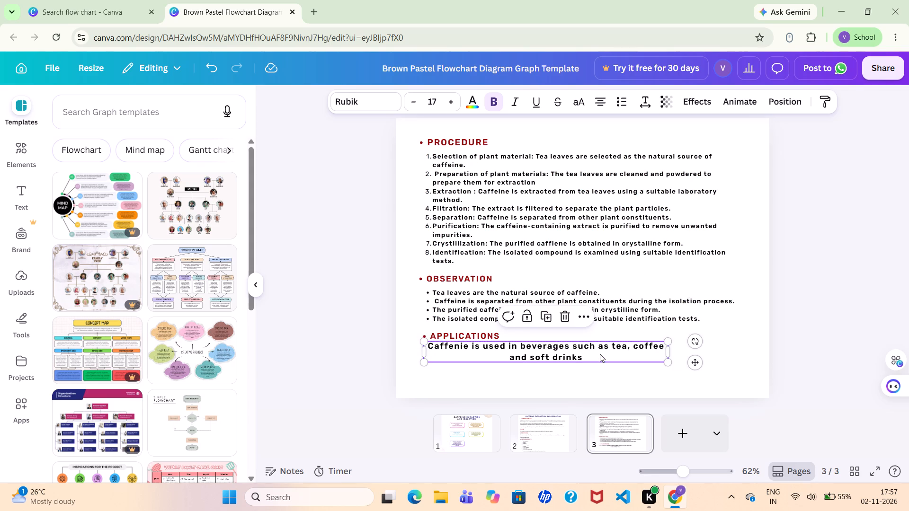
left_click(600, 354)
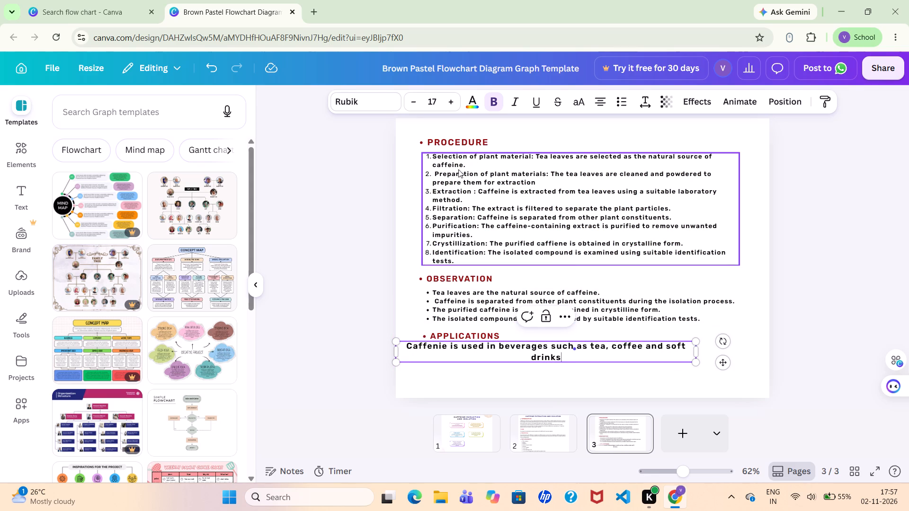
Reduce the font size of the Applications text to 13.
double_click(411, 101)
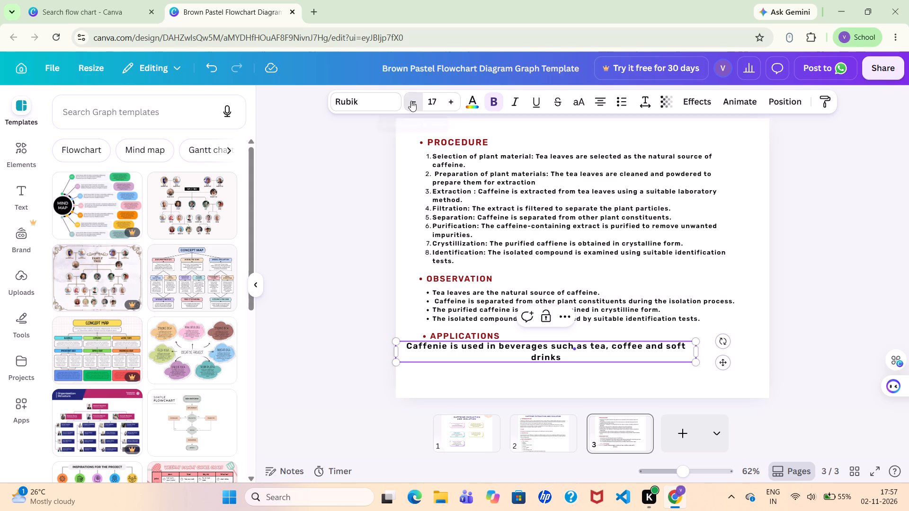
left_click(411, 101)
left_click(411, 101)
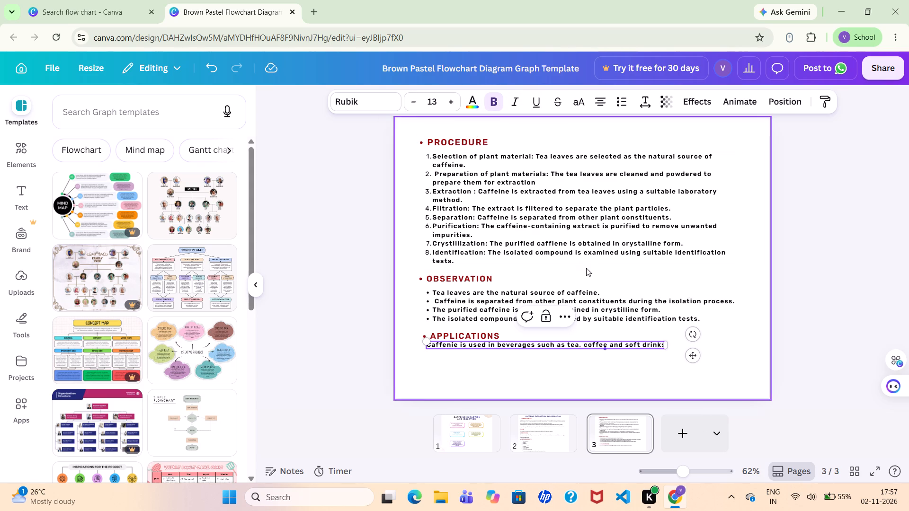
left_click(629, 358)
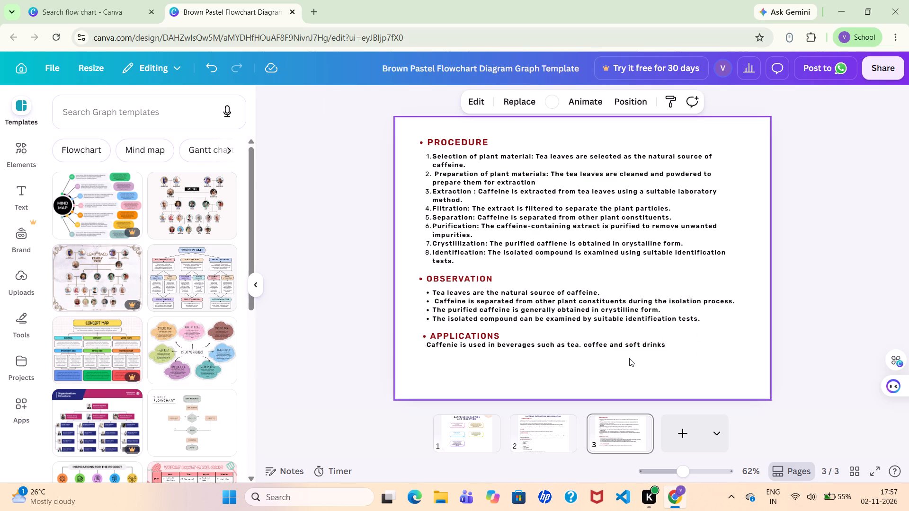
Move the Applications text box slightly down and across to leave a small gap beneath the heading.
left_click(550, 344)
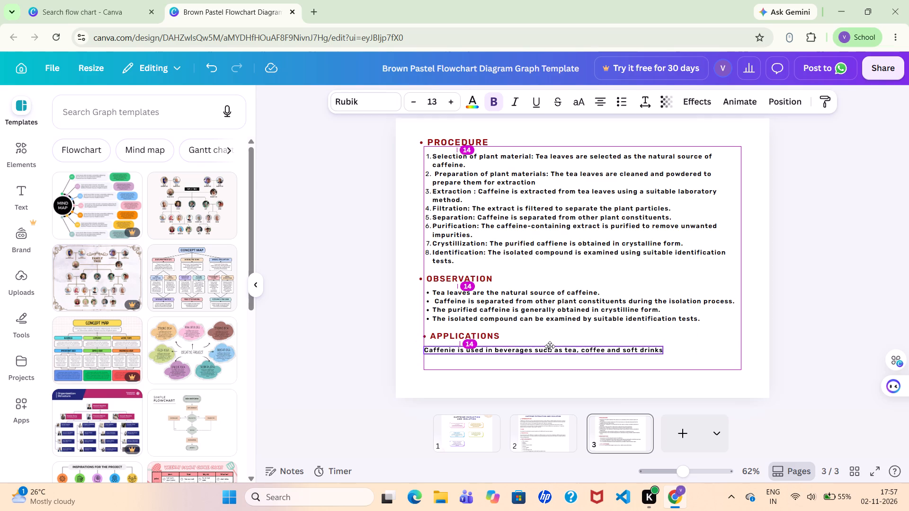
double_click(552, 344)
left_click(552, 344)
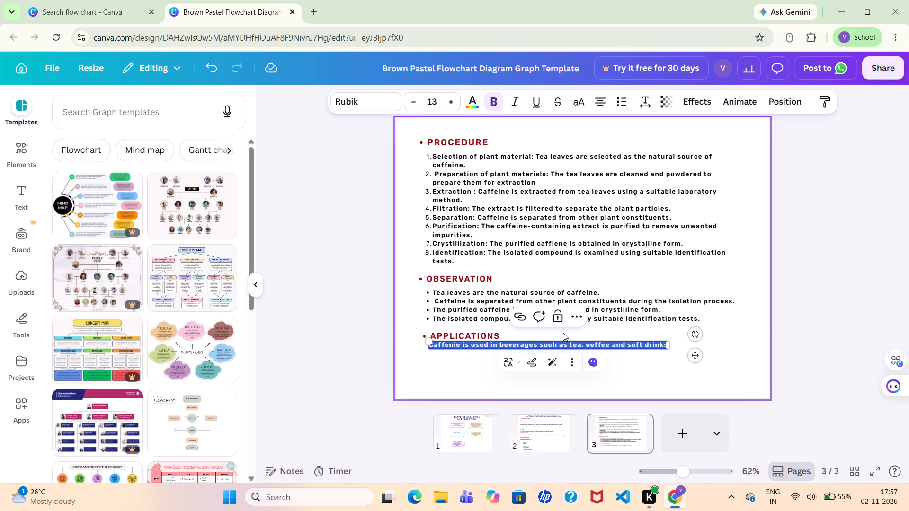
left_click(567, 330)
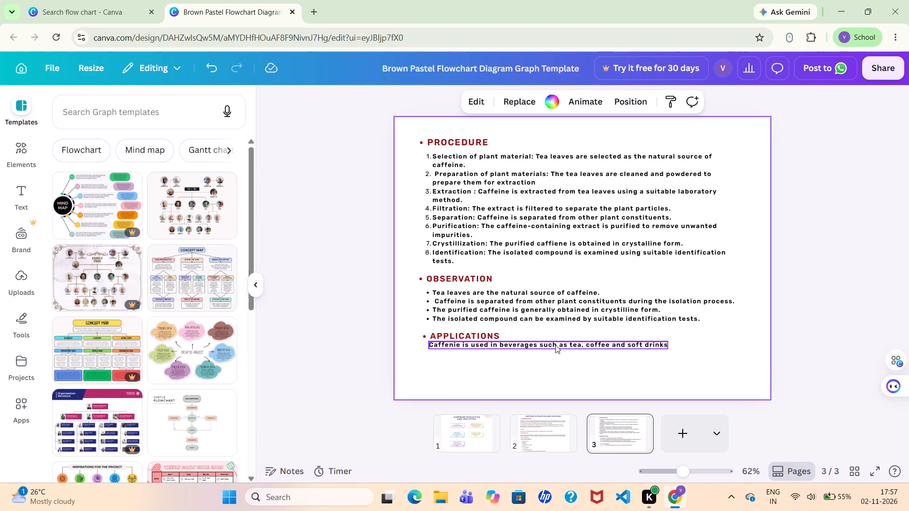
left_click(555, 348)
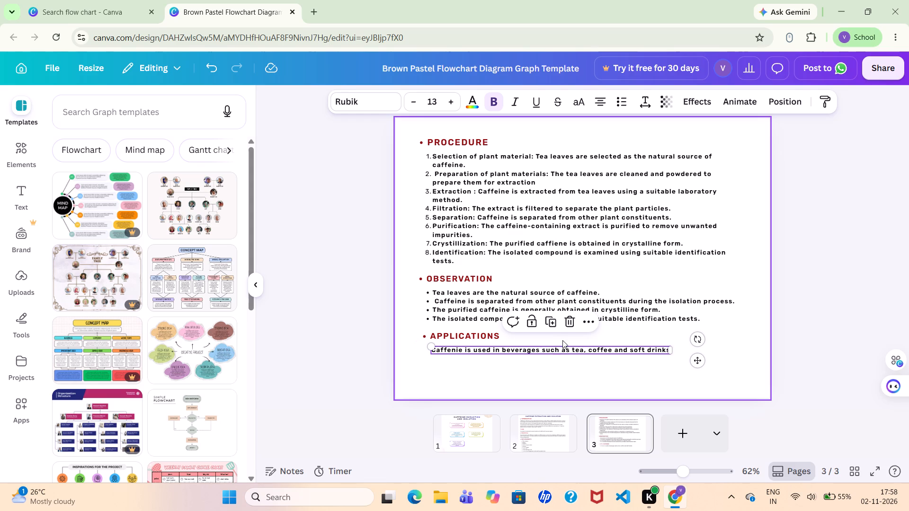
left_click(565, 337)
Format the Applications line as a bulleted list item.
left_click(566, 350)
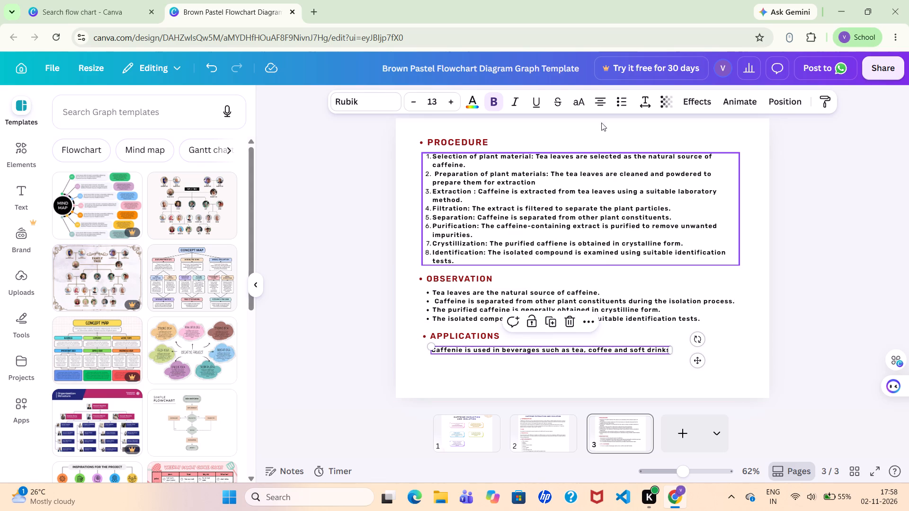
left_click(616, 102)
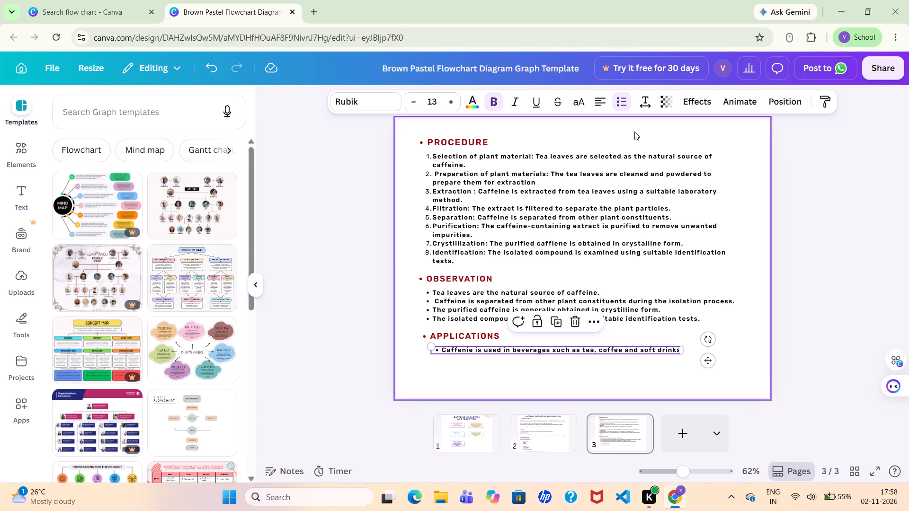
Add a second Applications bullet reading "It helps to increase altertness and reduce tiredness.".
left_click(674, 346)
key("Right")
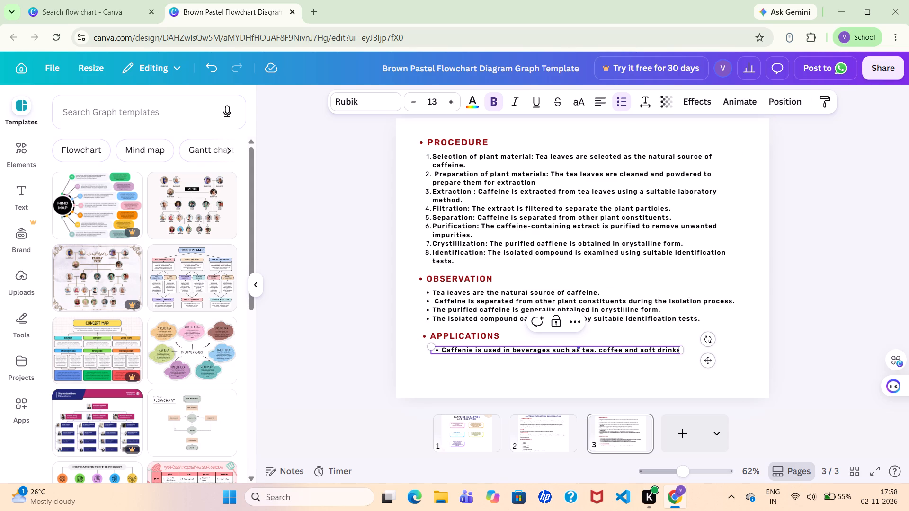
key("Right")
key("Return")
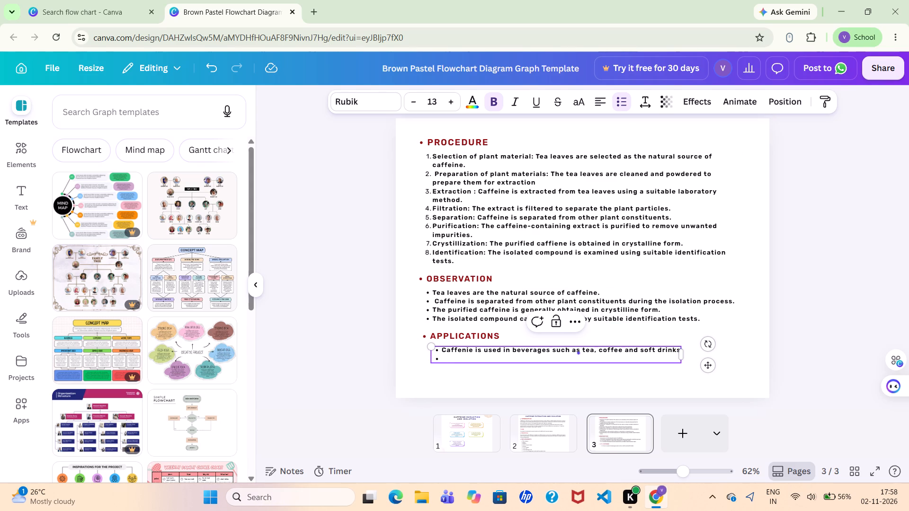
key("i")
key("t")
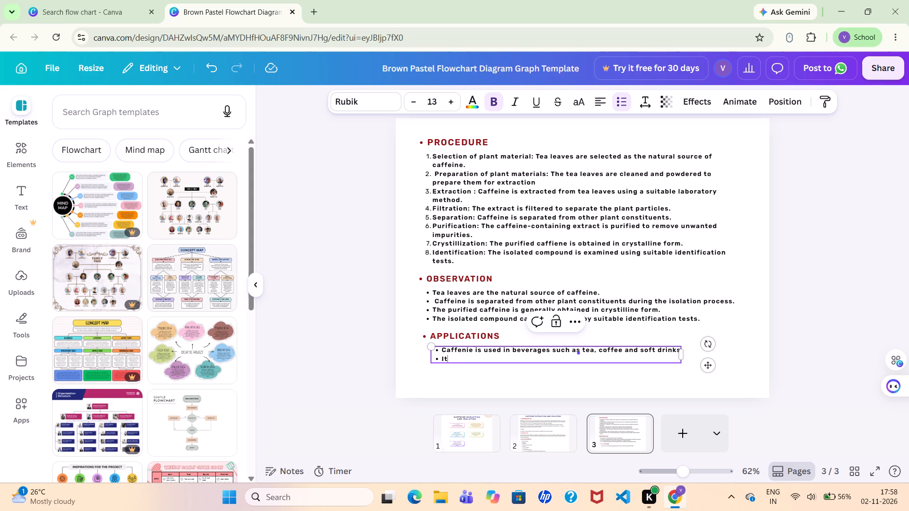
key("space")
type("helps")
key("space")
type("to increase")
key("space")
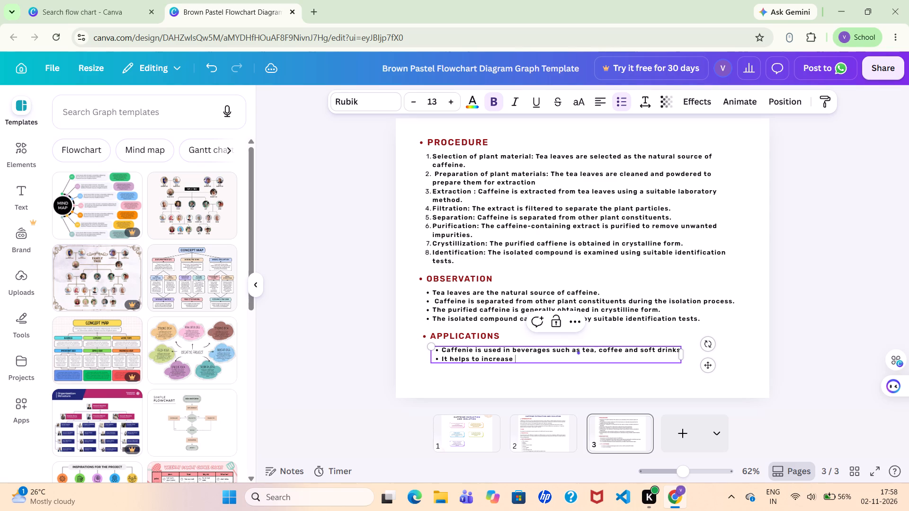
type("altertness")
key("space")
type("and")
key("space")
type("re")
key("d")
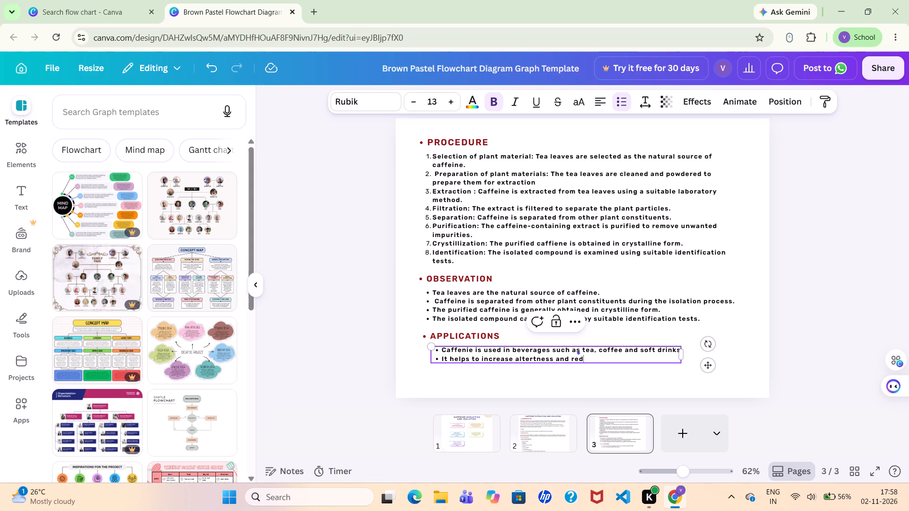
type("uce")
key("space")
key("t")
key("i")
type("redness")
key("period")
Add a third Applications bullet reading "It is used in some pharmaceutical preparations".
key("Return")
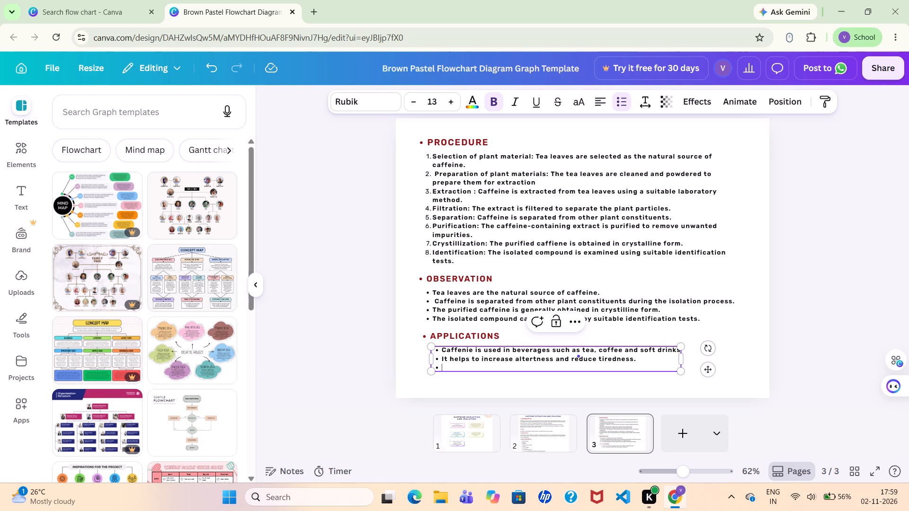
left_click(442, 365)
type("t h")
key("BackSpace")
type("is used")
key("space")
key("i")
type("n some p")
type("hr")
key("BackSpace")
type("armaceutical")
key("space")
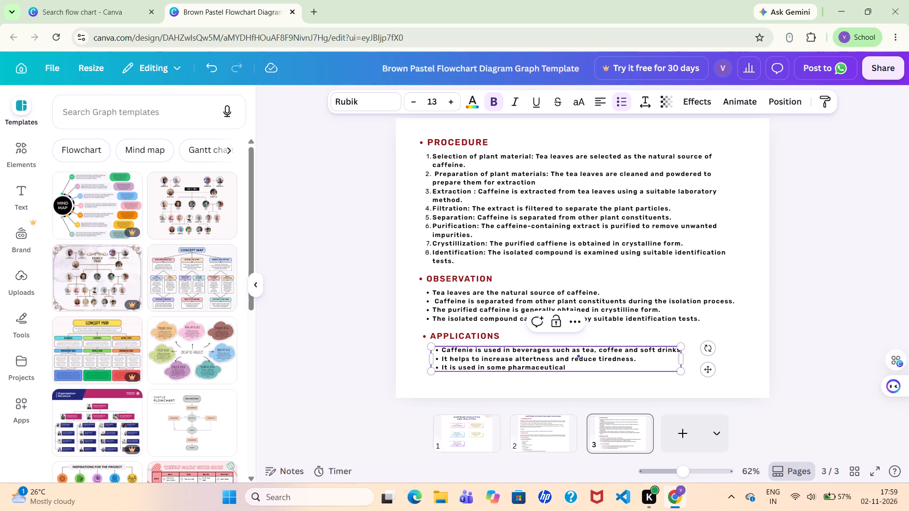
type("preparation")
key("s")
Add a fourth Applications bullet reading "Itis used in research and pharmaceutical studies.".
key("Return")
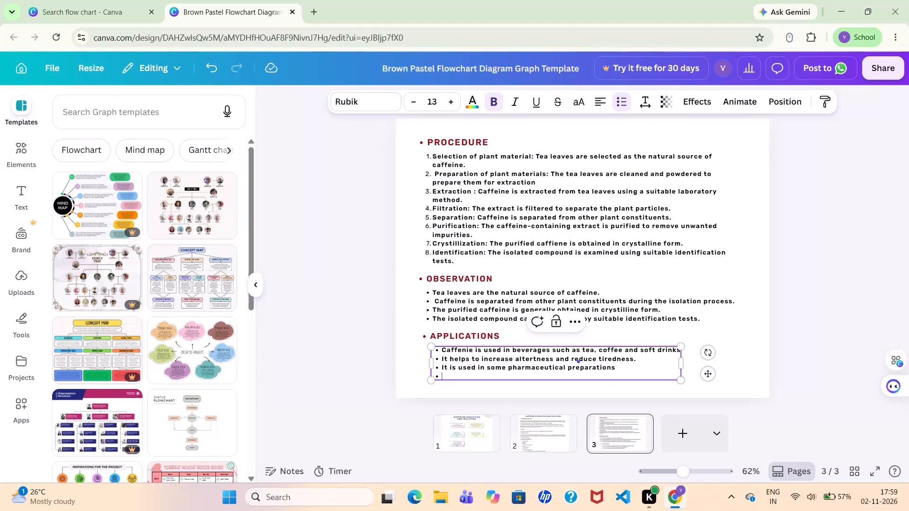
key("i")
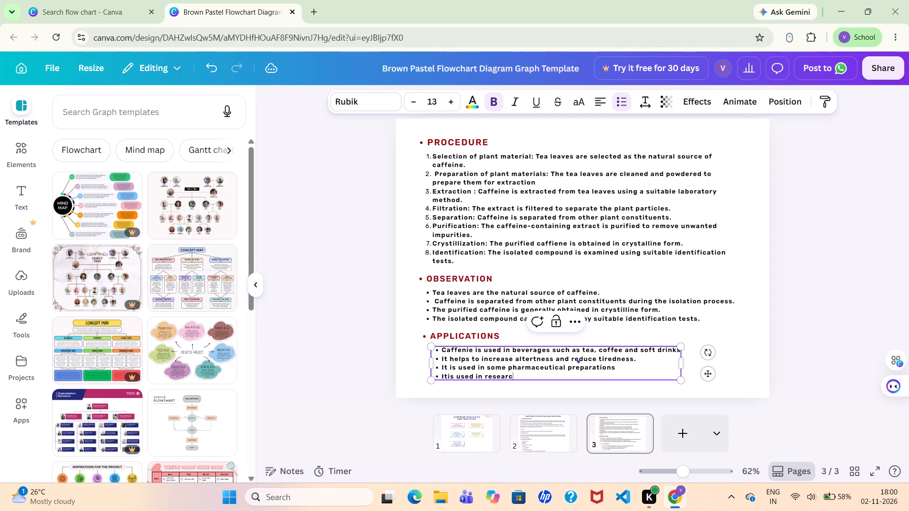
key("BackSpace")
type("h")
key("space")
type("and")
key("space")
type("pharmacey")
key("BackSpace")
type("utical studies")
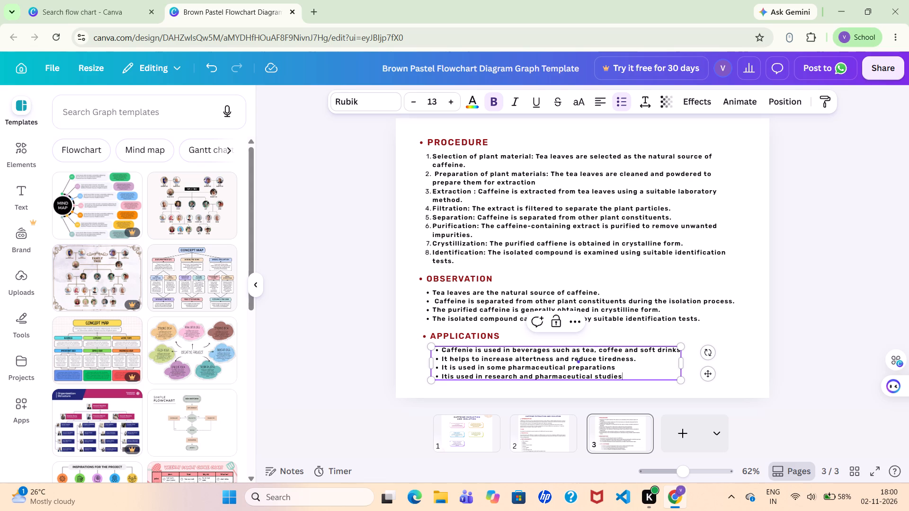
key("period")
Add a fifth Applications bullet reading "It is used as an ingredient in certain medicines.".
key("Return")
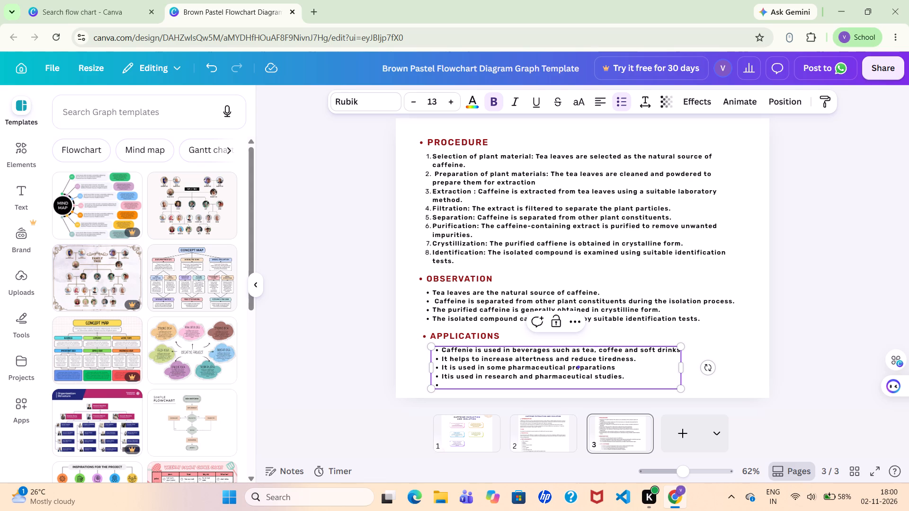
key("i")
type("t is")
key("space")
type("used as")
key("space")
type("an")
key("space")
type("ingredient")
key("space")
type("in certain")
key("space")
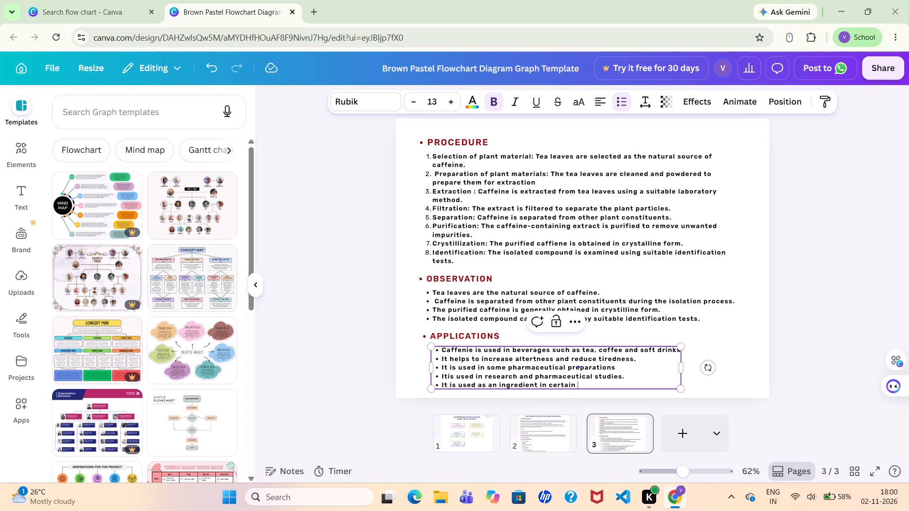
type("medicines")
key("period")
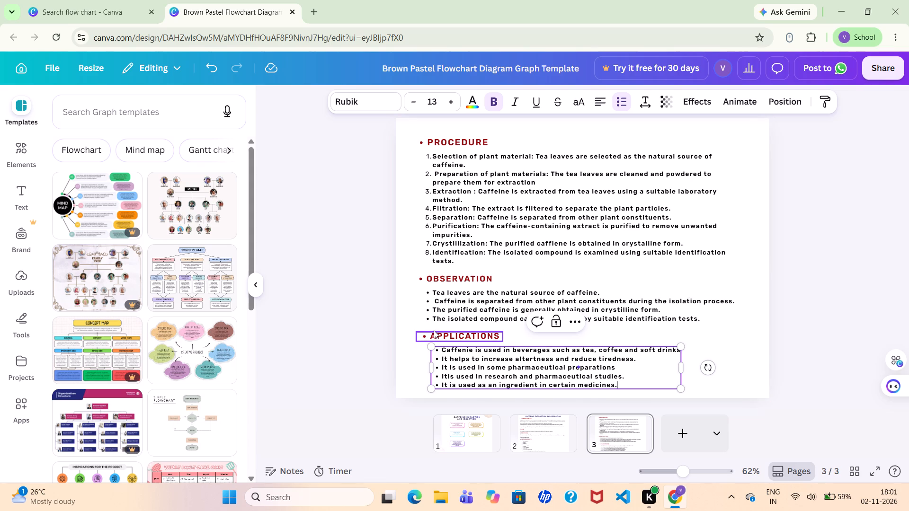
Shift the Applications heading slightly left so it lines up with the Observation heading above.
left_click_drag(434, 330, 430, 331)
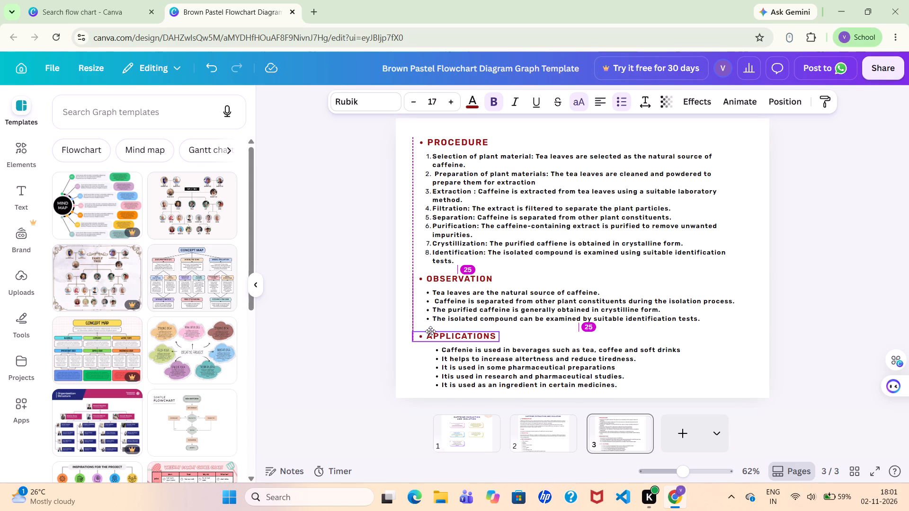
left_click_drag(430, 331, 427, 331)
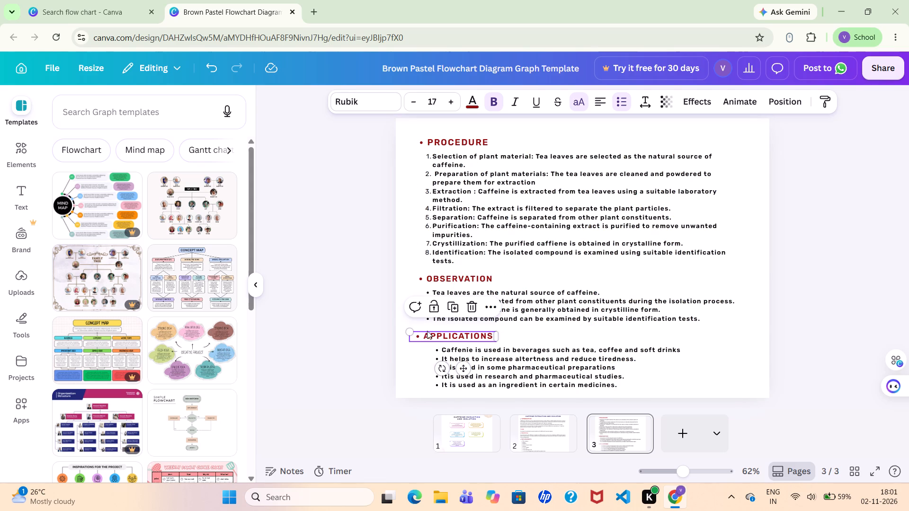
left_click_drag(421, 332, 423, 332)
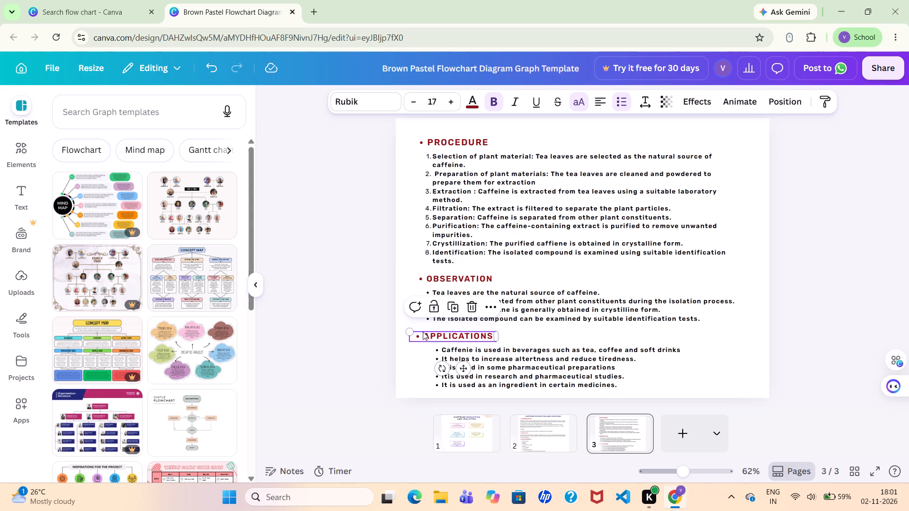
left_click_drag(423, 332, 424, 333)
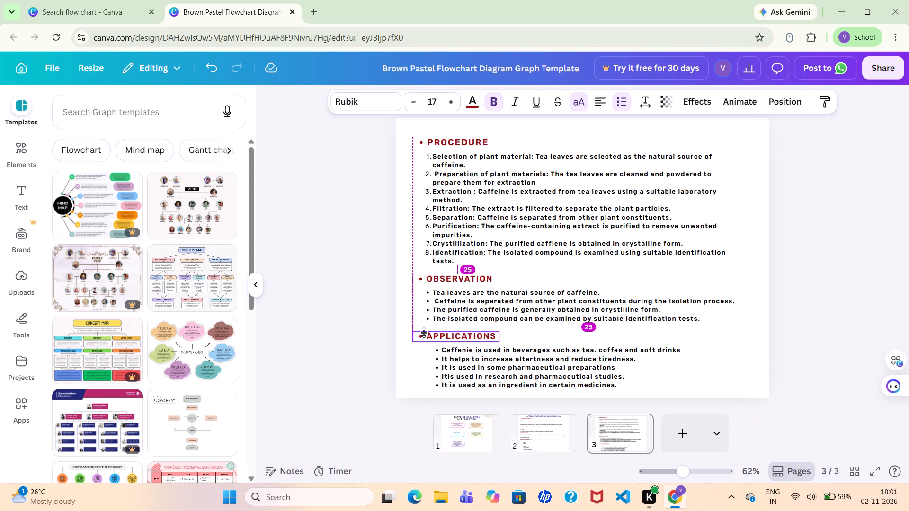
left_click_drag(424, 333, 427, 333)
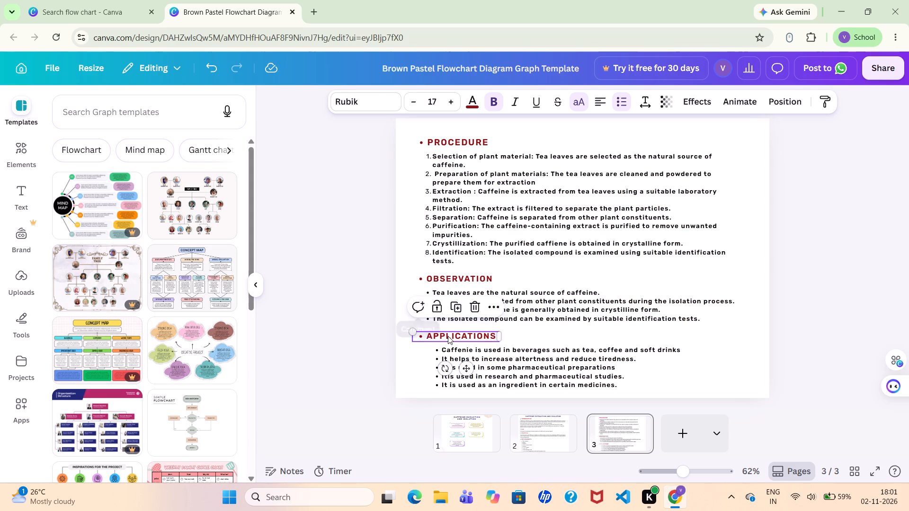
Move the Applications bullet list slightly left to line up with the Observation bullets.
left_click_drag(454, 363, 448, 363)
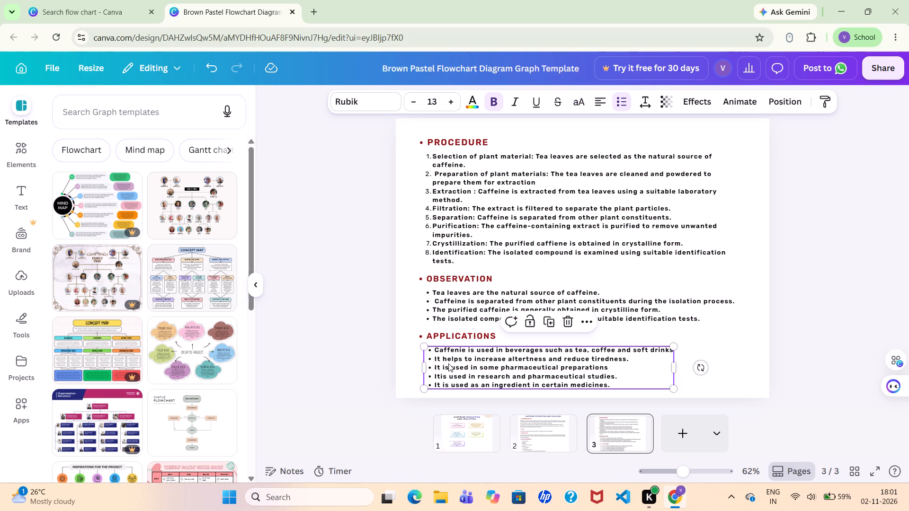
left_click(526, 332)
left_click(504, 364)
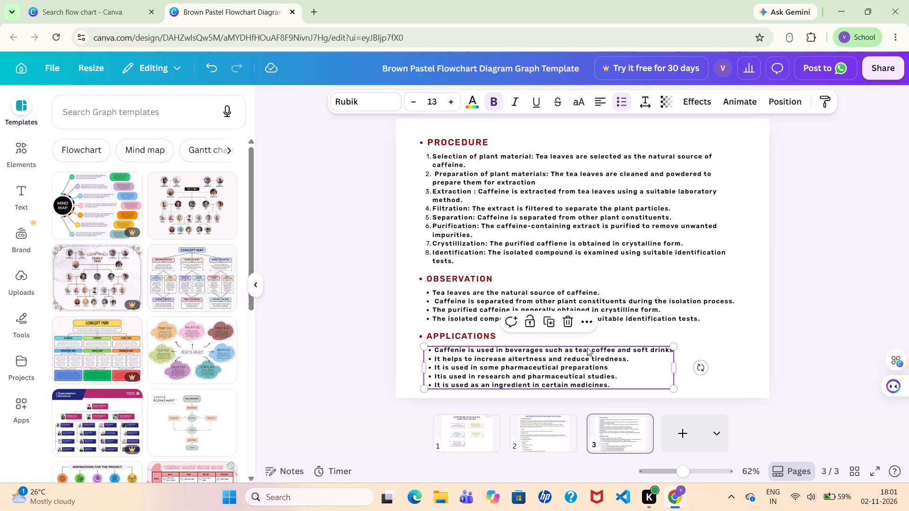
left_click(737, 317)
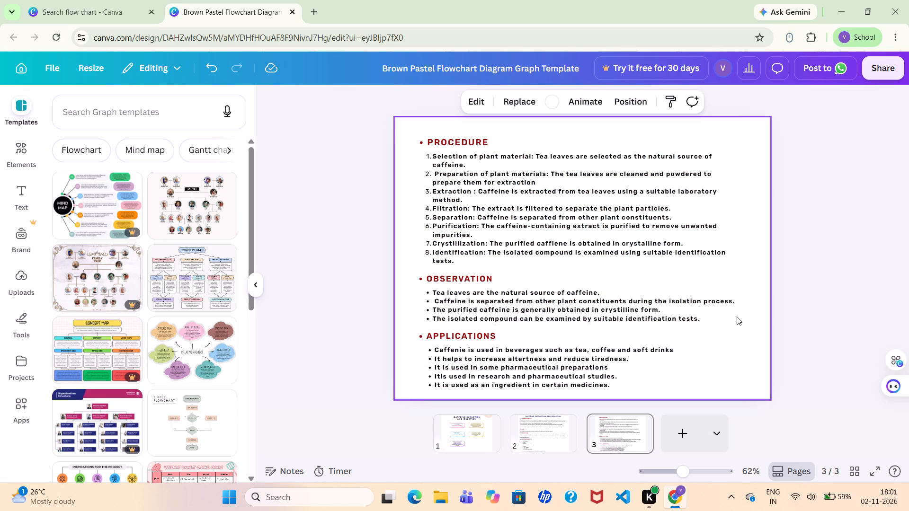
Widen the Applications text box slightly to the right, beyond the end of its first bullet.
left_click_drag(699, 352, 630, 384)
left_click(630, 384)
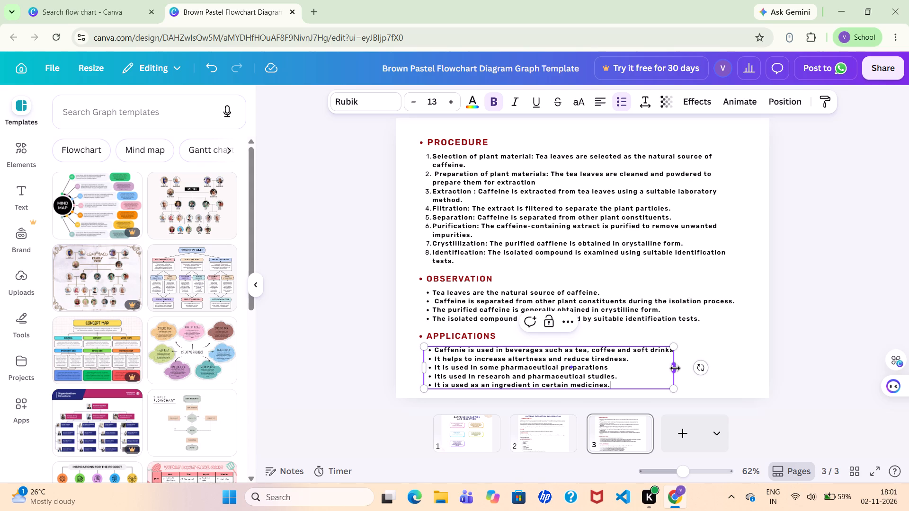
left_click_drag(675, 368, 693, 366)
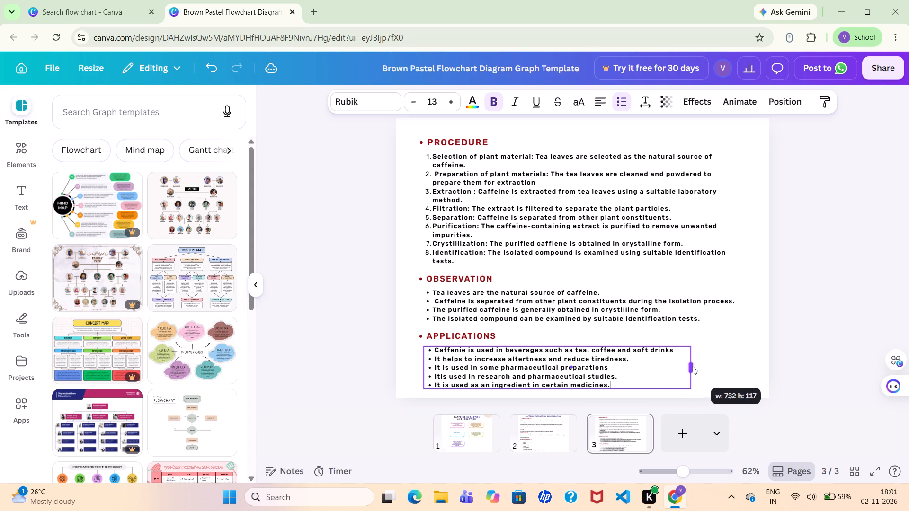
left_click_drag(693, 366, 697, 366)
left_click(715, 345)
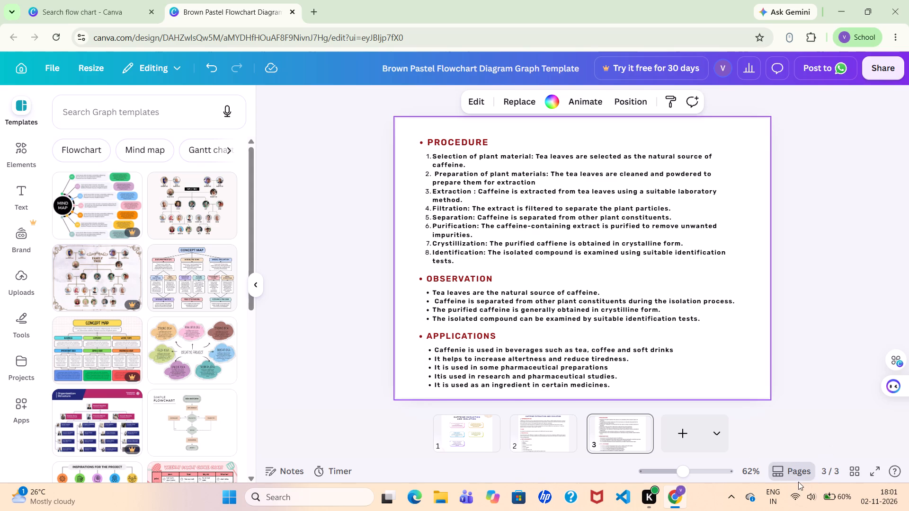
Switch to the vertical scrolling page view and move page 2 down one position, below the Procedure page.
left_click(788, 472)
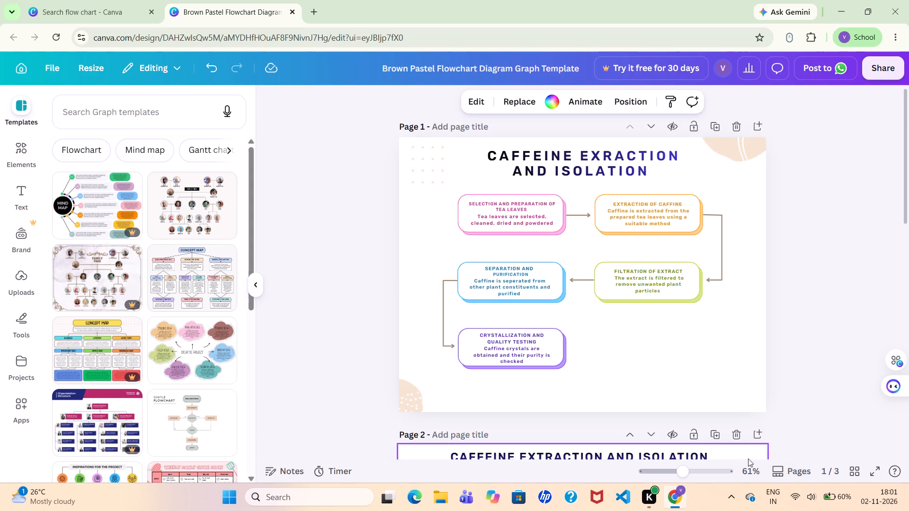
left_click(656, 439)
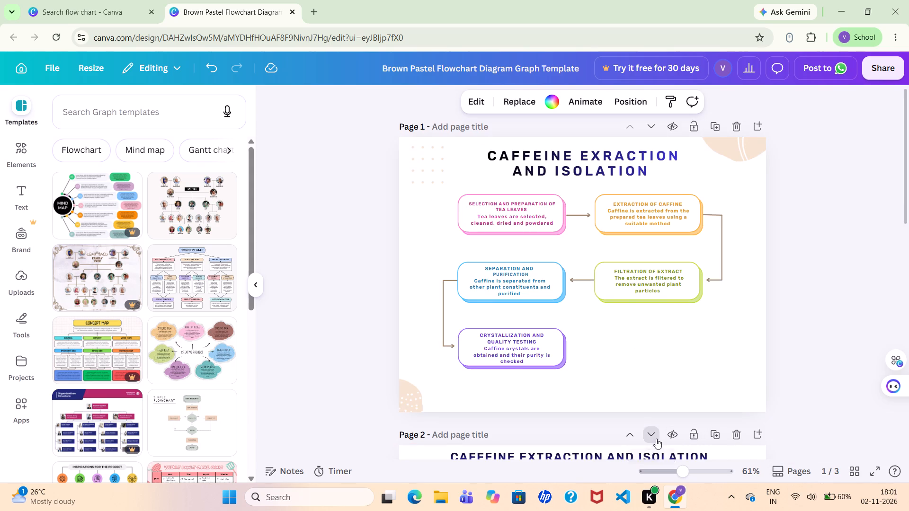
left_click(656, 439)
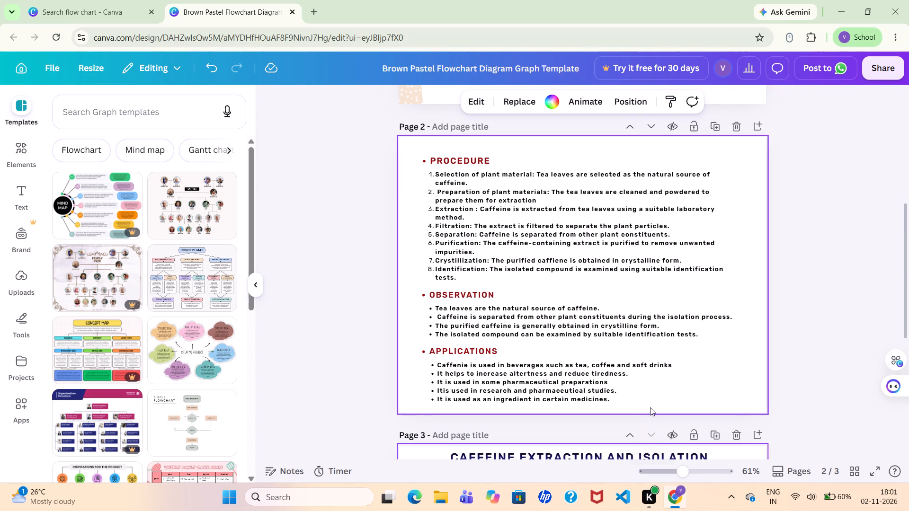
double_click(647, 434)
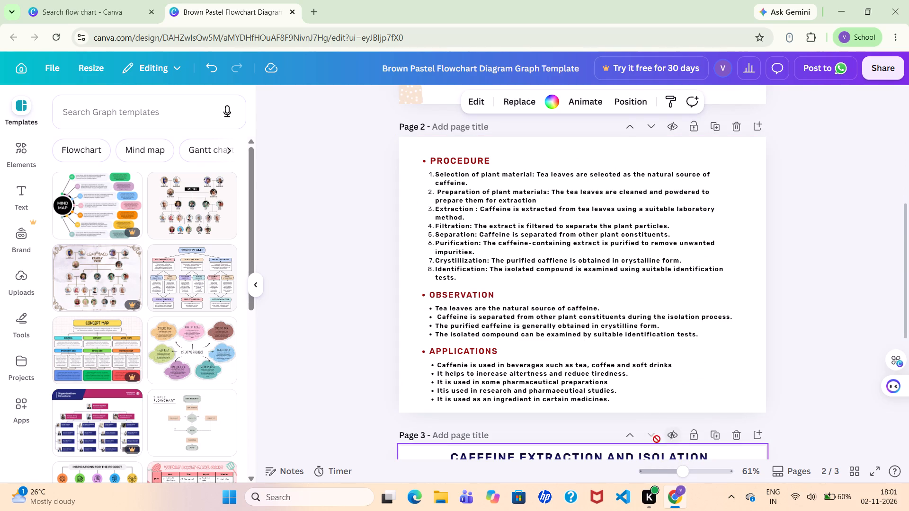
Review the Procedure page and the Caffeine Extraction and Isolation page in the reordered document, dismissing the WhatsApp notification.
left_click(655, 430)
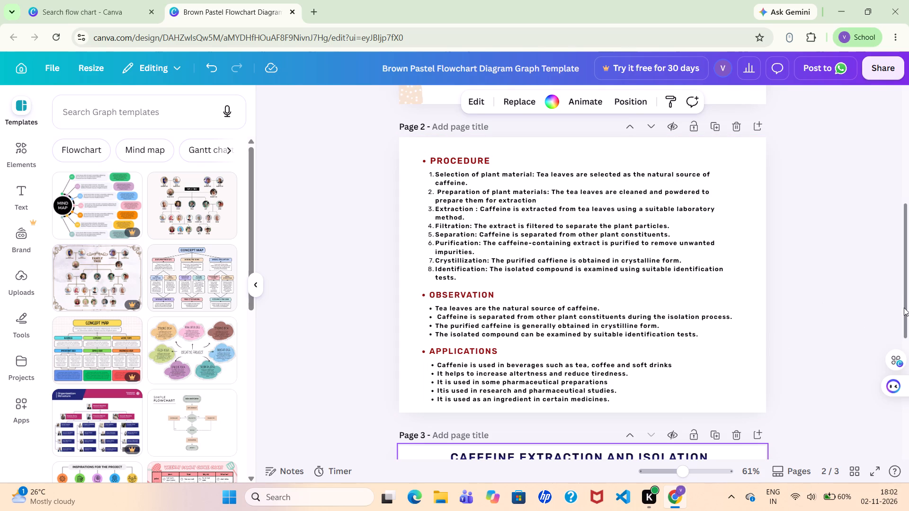
left_click_drag(901, 307, 908, 336)
left_click_drag(908, 336, 908, 354)
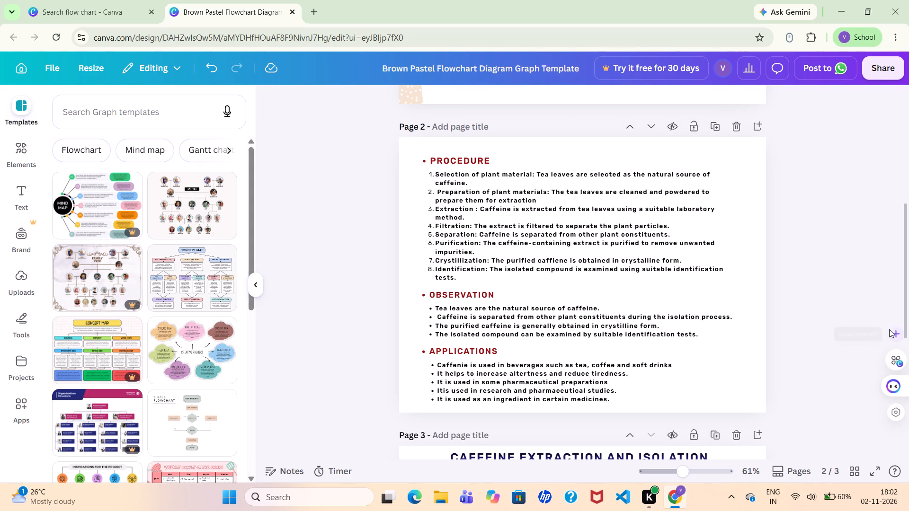
left_click_drag(905, 326, 901, 320)
left_click(901, 320)
left_click(902, 320)
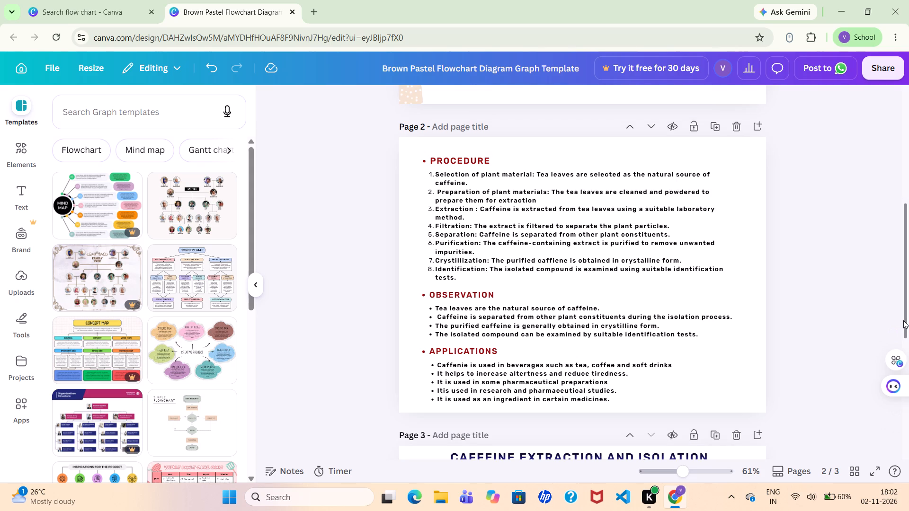
left_click_drag(904, 320, 908, 414)
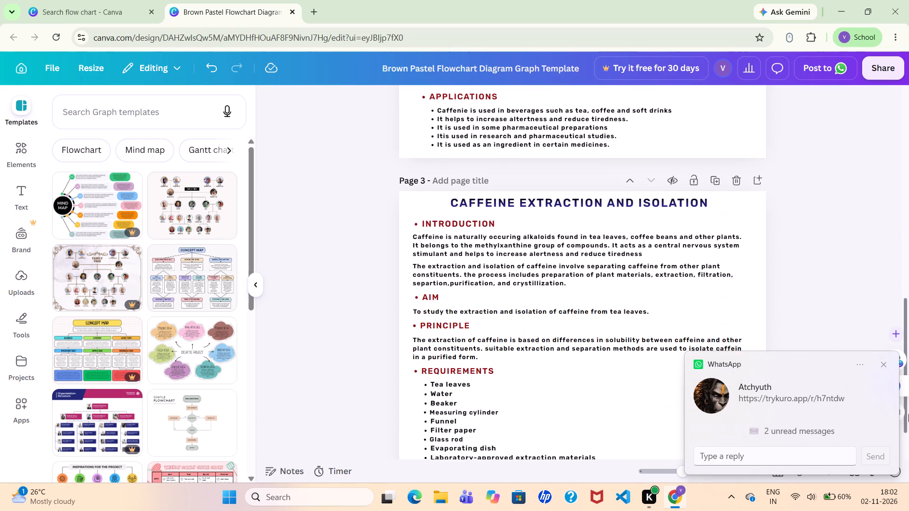
left_click_drag(908, 414, 908, 432)
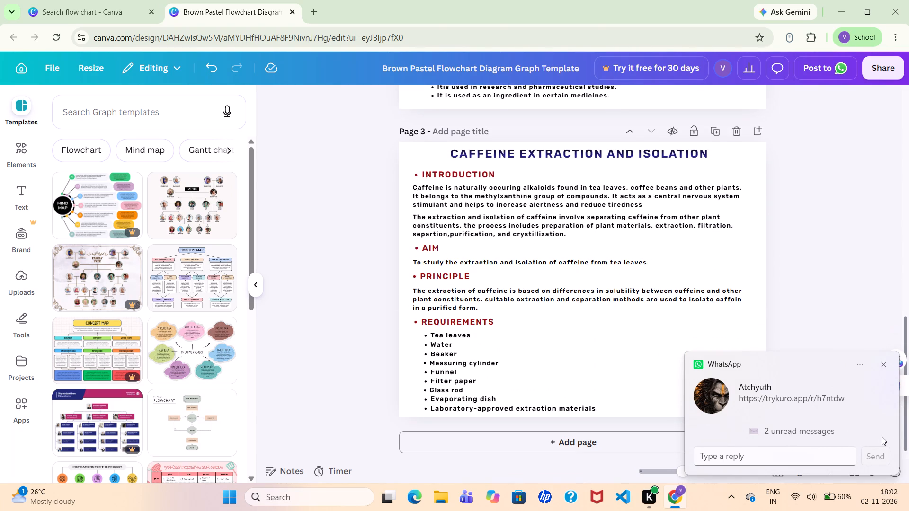
left_click(884, 366)
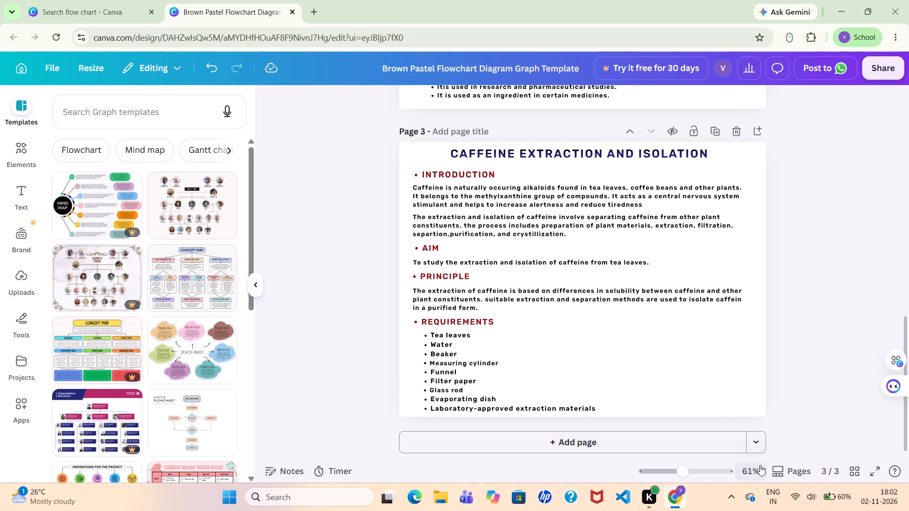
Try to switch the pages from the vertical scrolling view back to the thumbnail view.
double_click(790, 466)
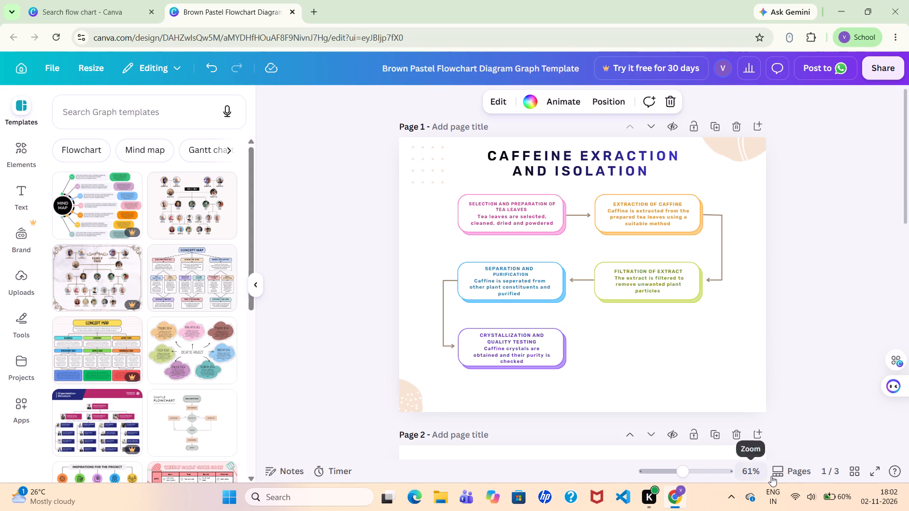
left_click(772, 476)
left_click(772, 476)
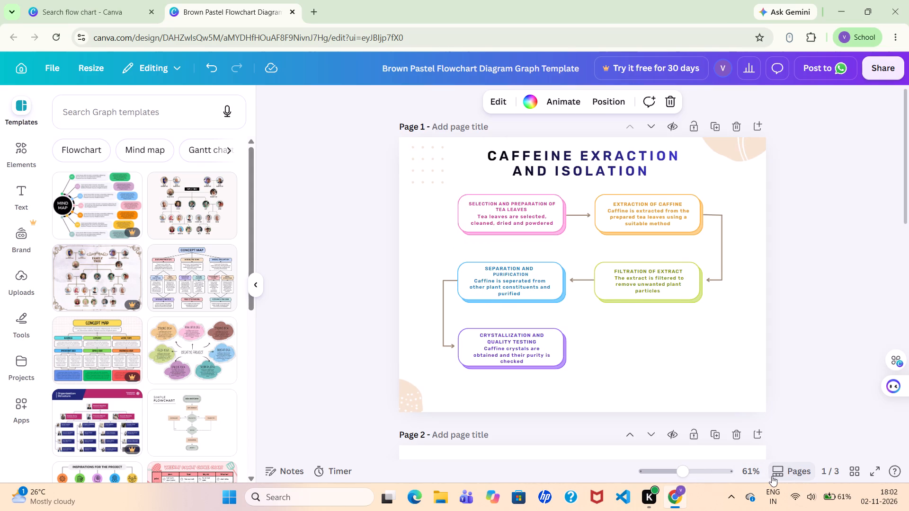
Return to the page thumbnail view and move the Introduction page from position 3 to position 2, ahead of the Procedure page.
left_click(787, 471)
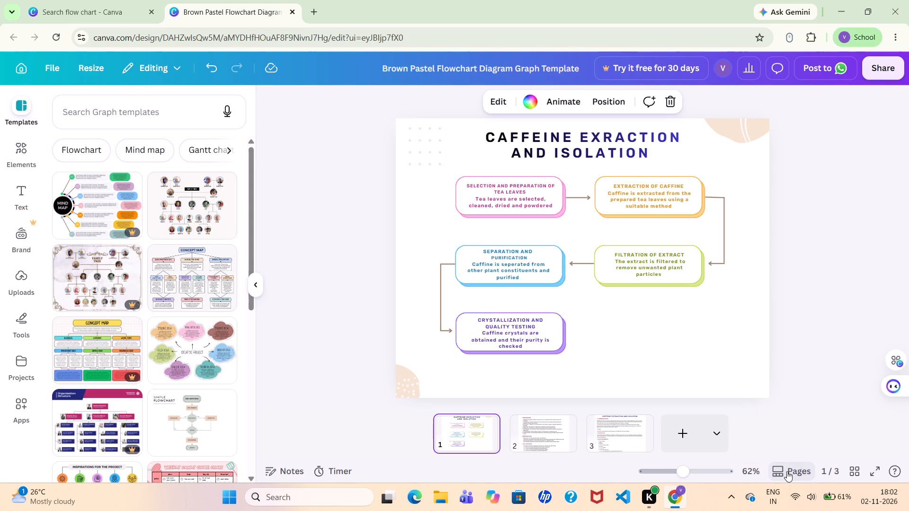
left_click(555, 444)
left_click(591, 442)
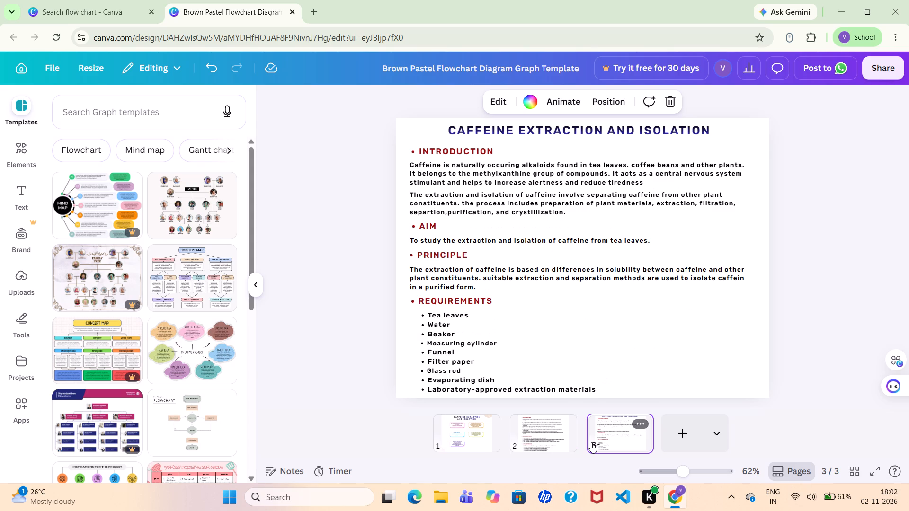
left_click(523, 430)
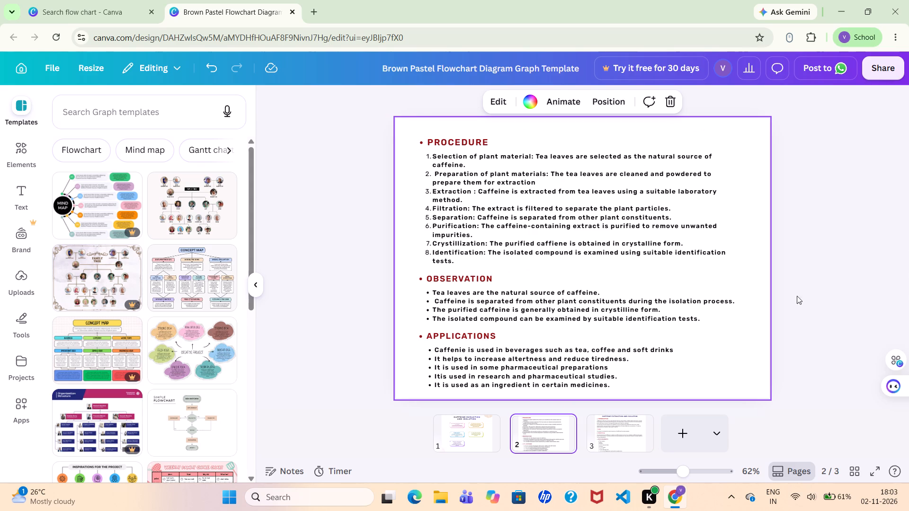
left_click(618, 442)
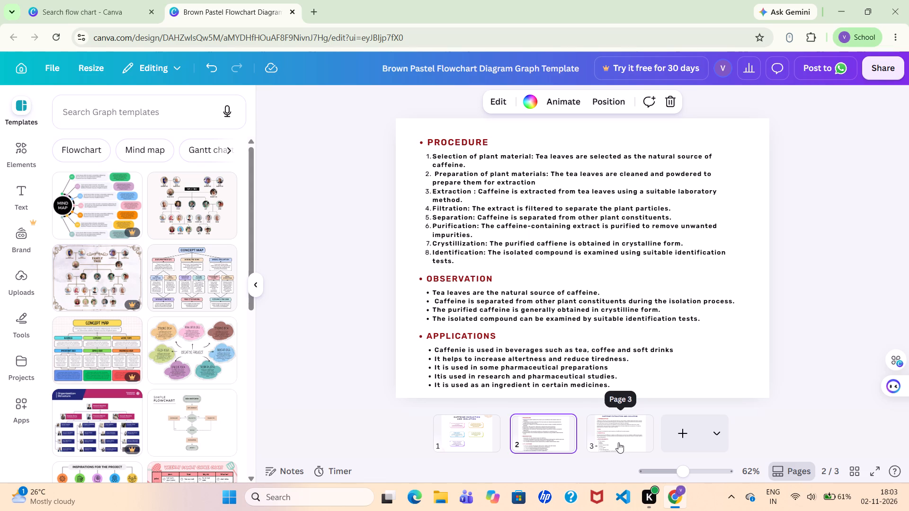
left_click(538, 435)
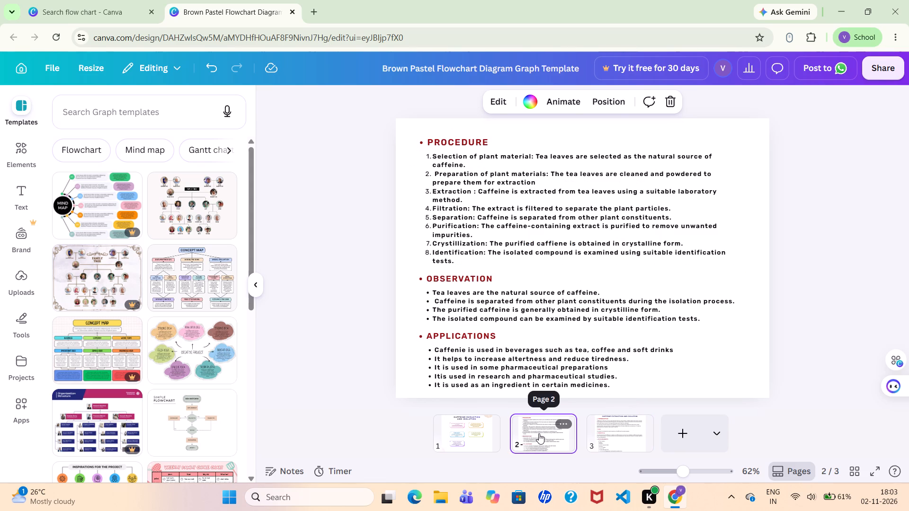
double_click(539, 433)
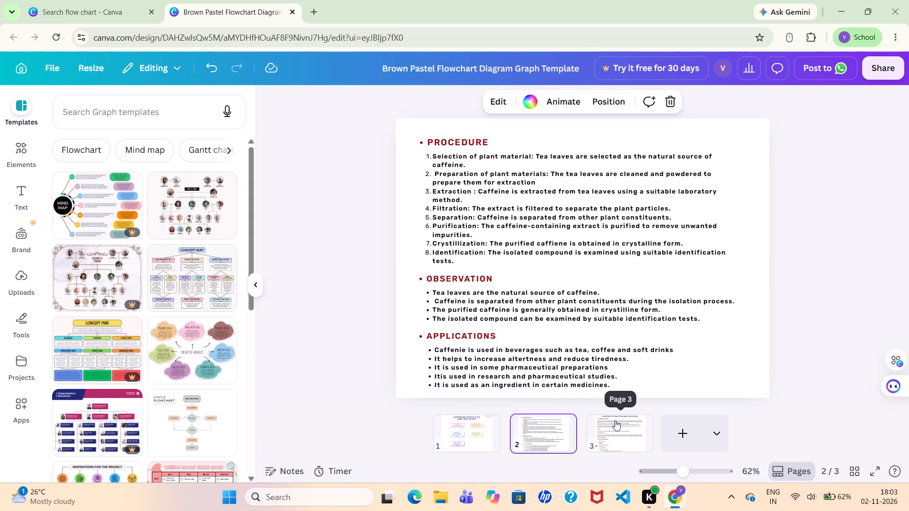
key("Return")
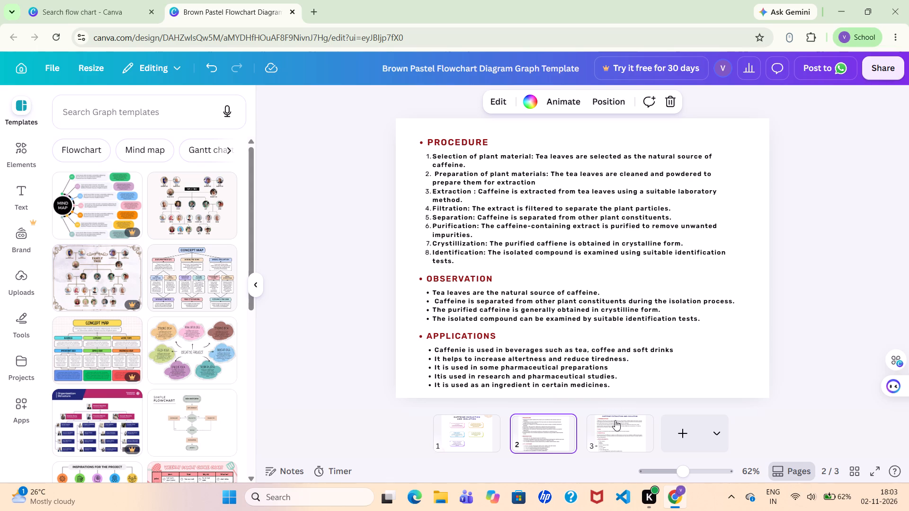
left_click(615, 420)
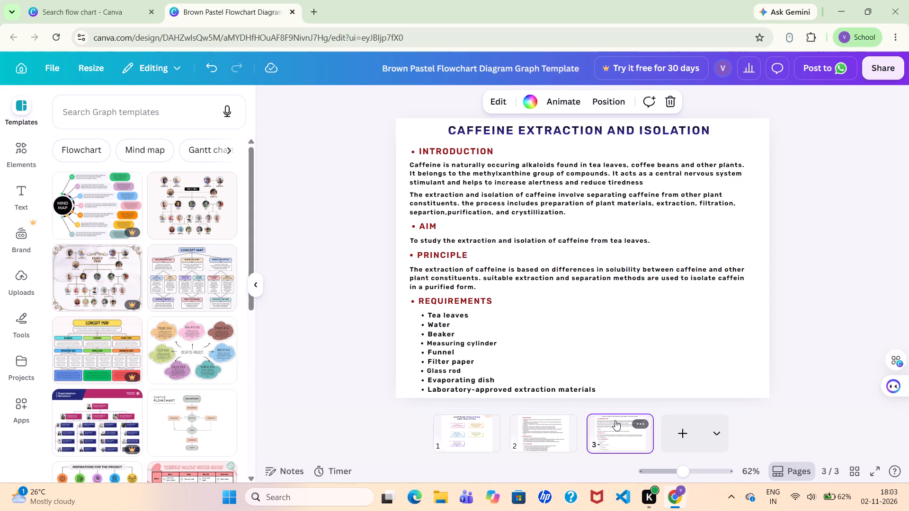
left_click_drag(608, 434, 479, 424)
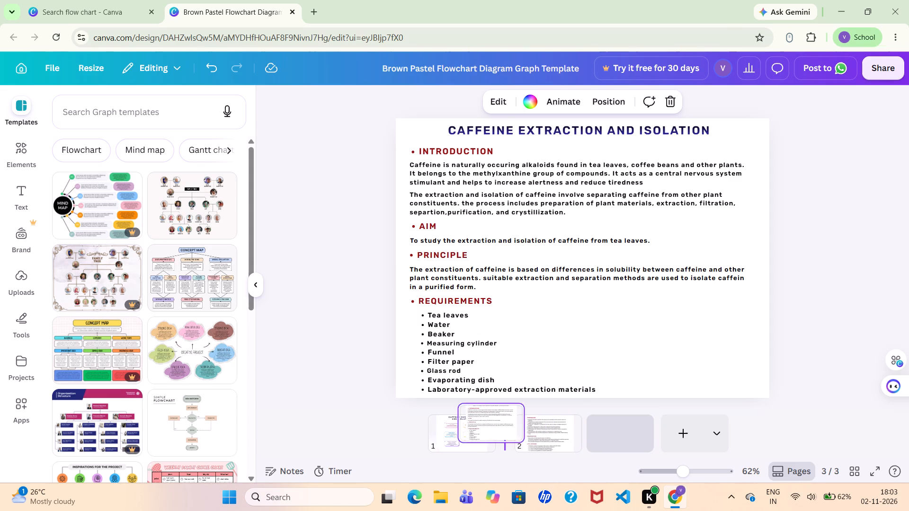
left_click_drag(479, 424, 525, 435)
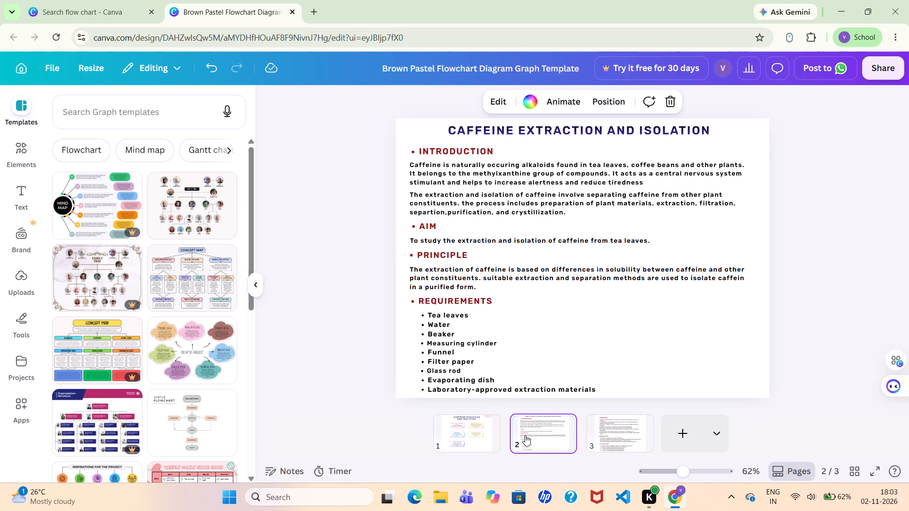
left_click(461, 430)
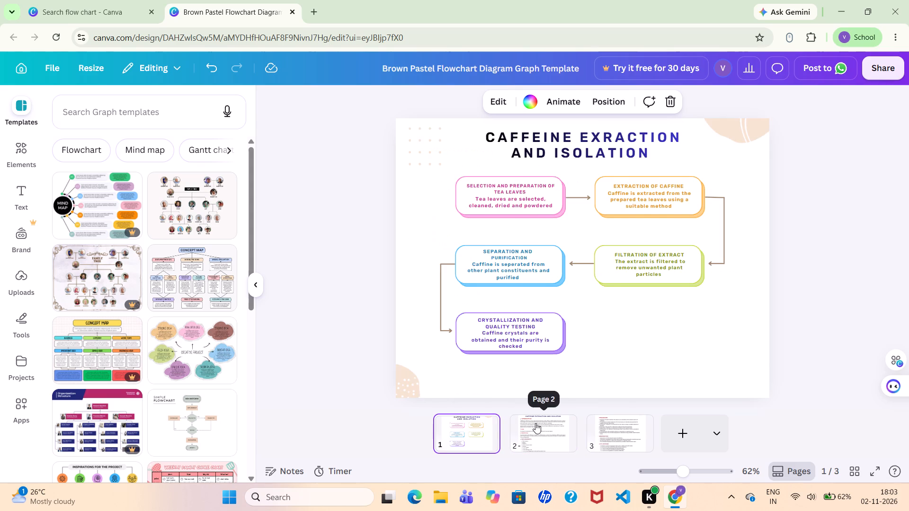
Go through the Introduction and Procedure pages and add a blank fourth page after them.
left_click(535, 423)
left_click(614, 428)
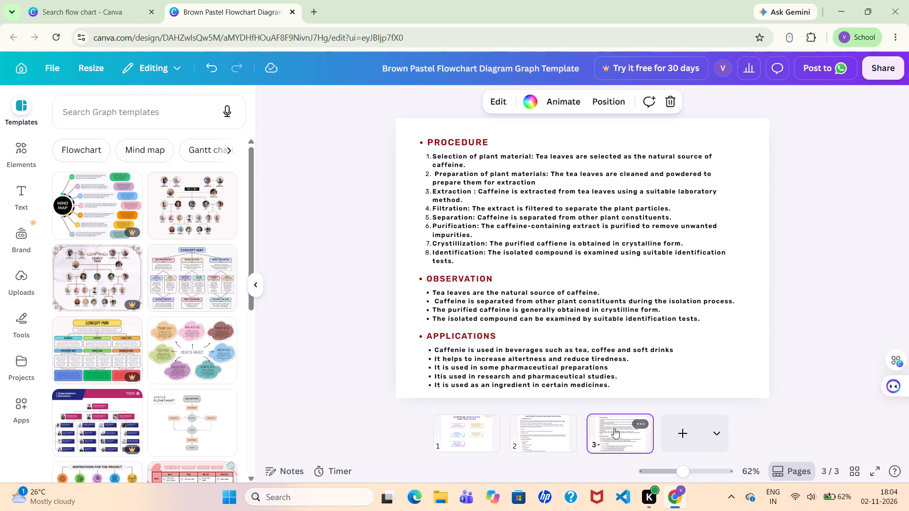
left_click(681, 436)
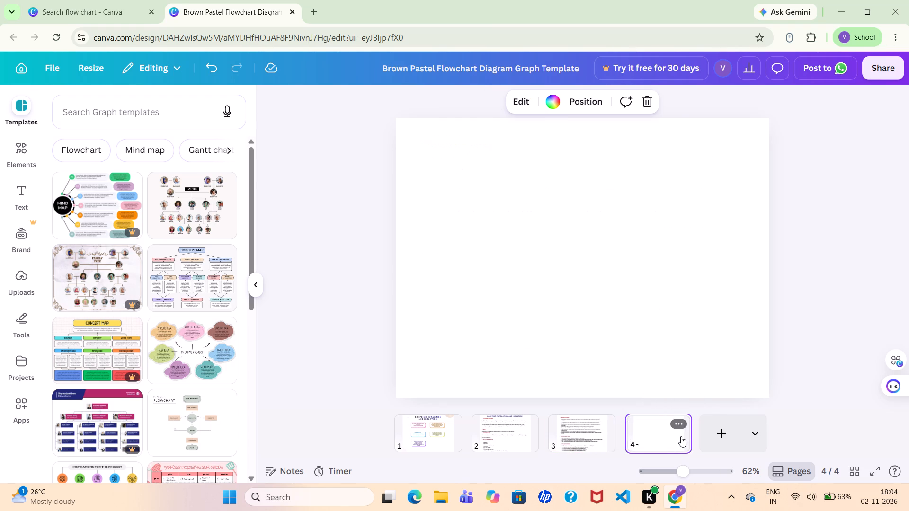
Insert a new text box in the middle of the blank page 4.
left_click(558, 264)
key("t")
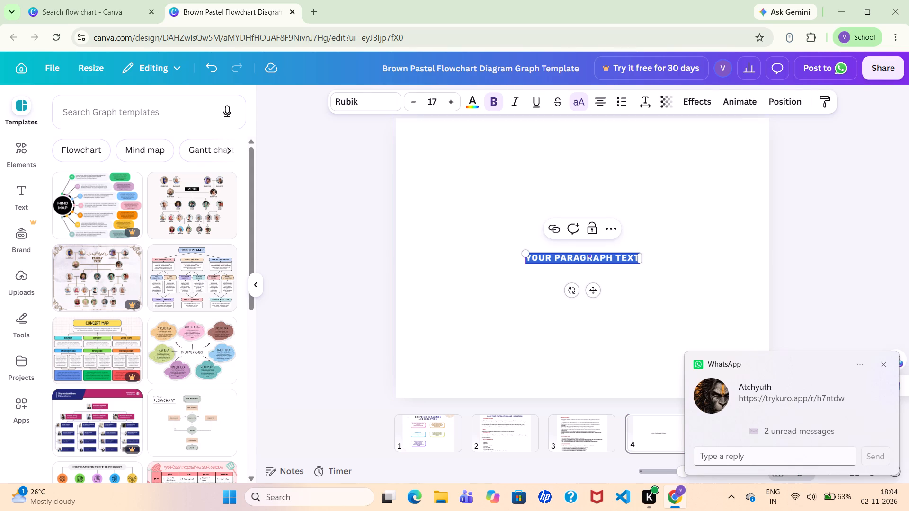
Delete all of the placeholder text in the new text box on page 4, leaving it empty for typing.
left_click(562, 255)
key("BackSpace")
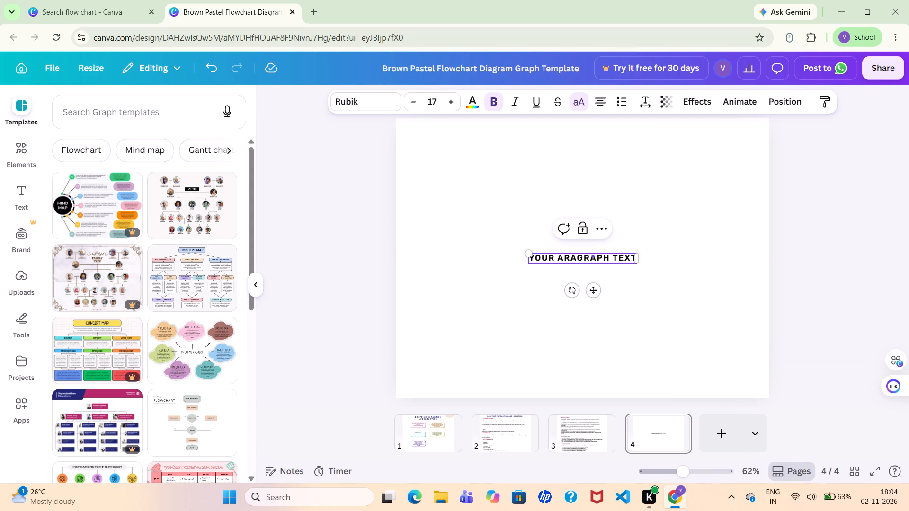
key("Right")
key("Right")
key("Right")
key("Right")
key("Right")
key("Right")
key("Right")
key("Right")
key("Right")
key("Right")
key("Right")
key("Right")
key("Right")
key("BackSpace")
key("BackSpace")
key("BackSpace")
key("BackSpace")
key("BackSpace")
key("BackSpace")
key("BackSpace")
key("BackSpace")
key("BackSpace")
key("BackSpace")
key("BackSpace")
key("BackSpace")
key("BackSpace")
key("BackSpace")
key("BackSpace")
key("BackSpace")
key("BackSpace")
key("BackSpace")
key("BackSpace")
key("BackSpace")
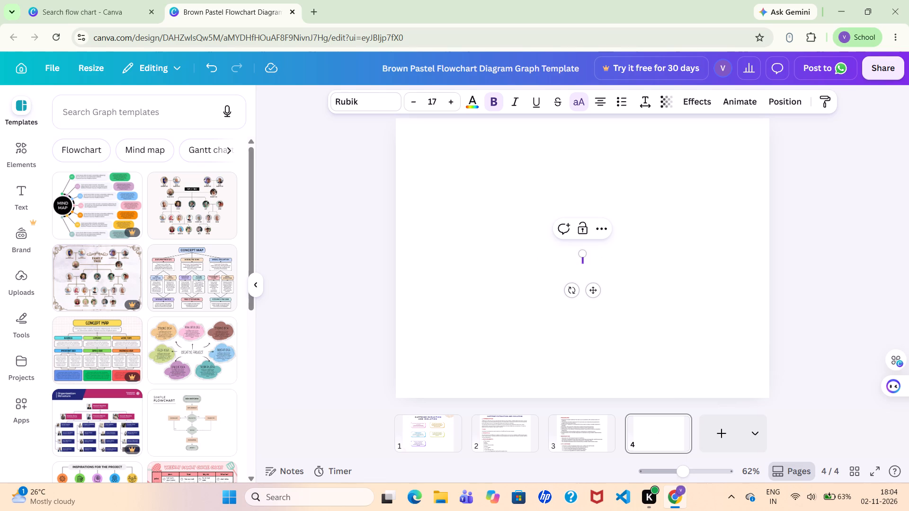
Enter the heading "RESULT" in the empty text box on page 4 and set its font size to 18.
type("result")
key("space")
left_click(451, 103)
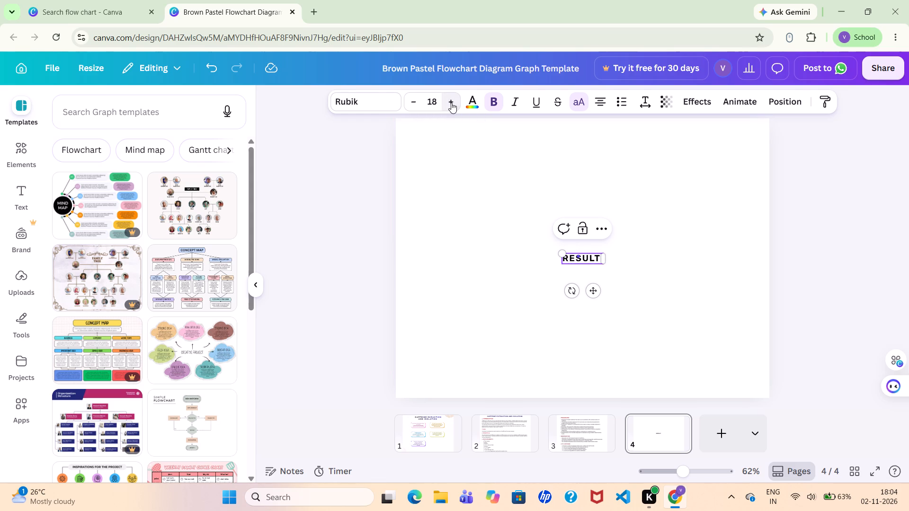
Colour the RESULT heading dark red and format it as a bullet point.
left_click(589, 256)
double_click(588, 256)
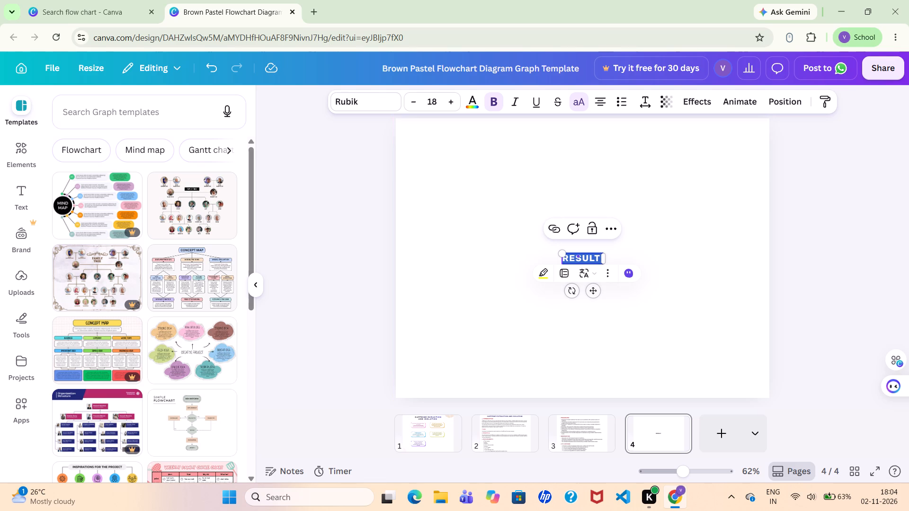
left_click(472, 98)
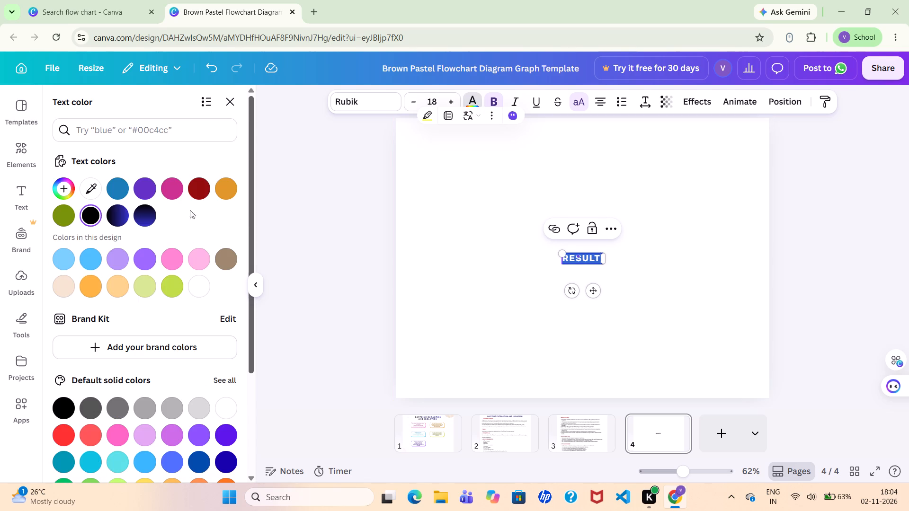
left_click(198, 185)
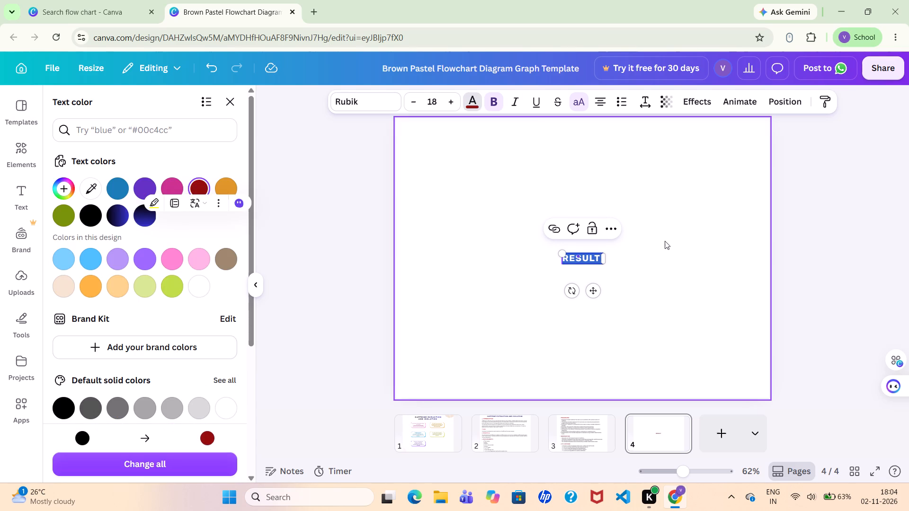
left_click(587, 261)
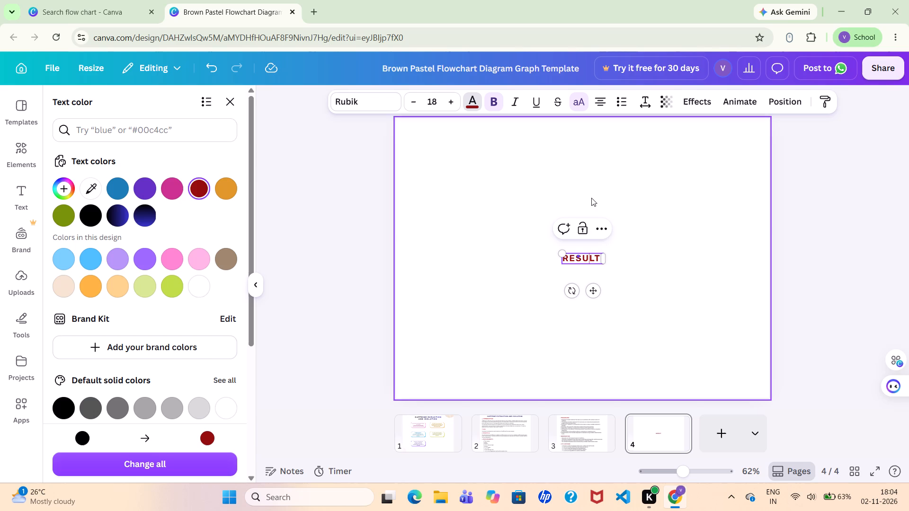
left_click(583, 255)
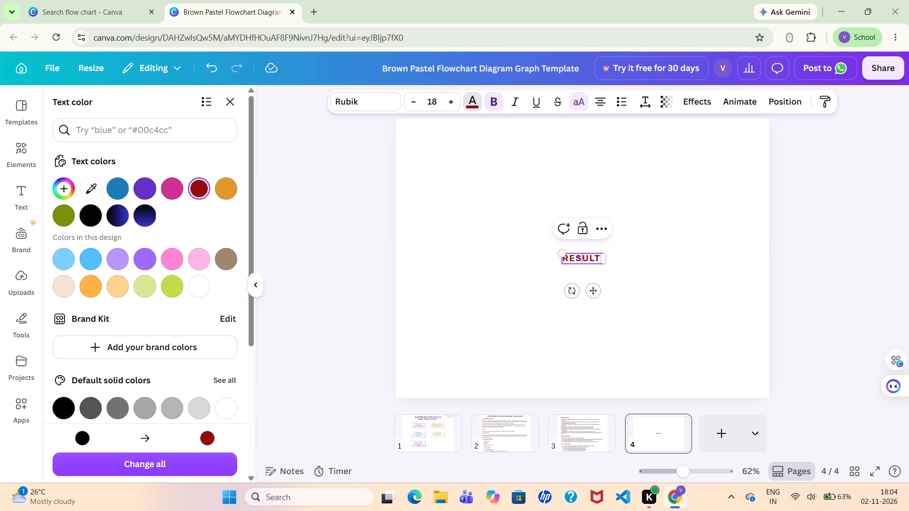
left_click(625, 106)
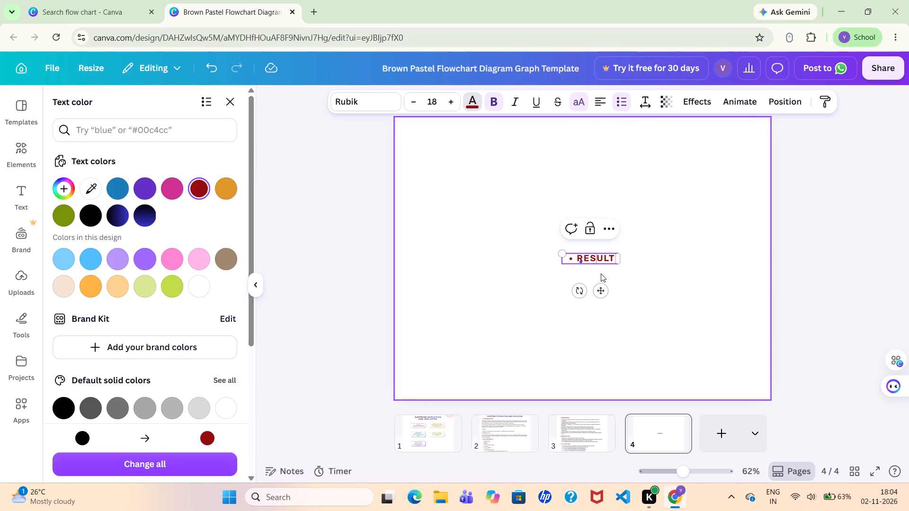
left_click(629, 239)
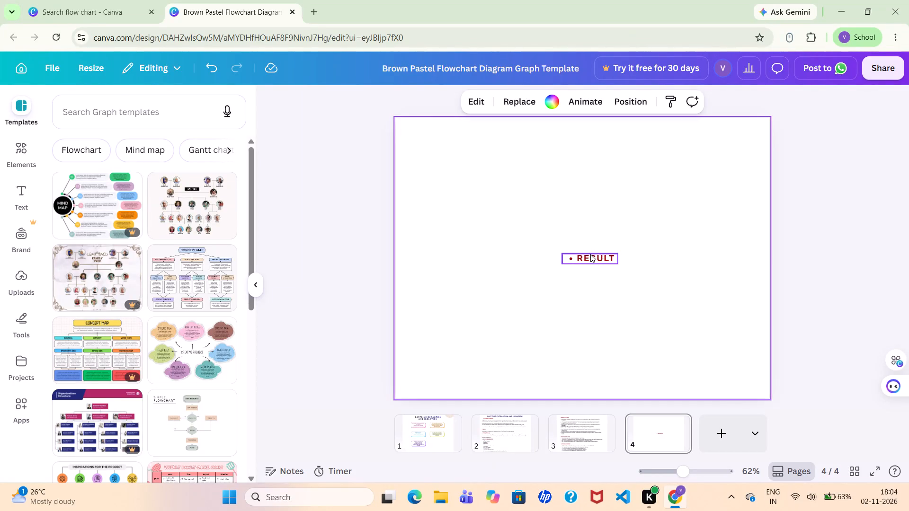
Move the RESULT heading to the upper-left area of page 4, leaving a small margin from the page edges.
left_click_drag(580, 256, 545, 237)
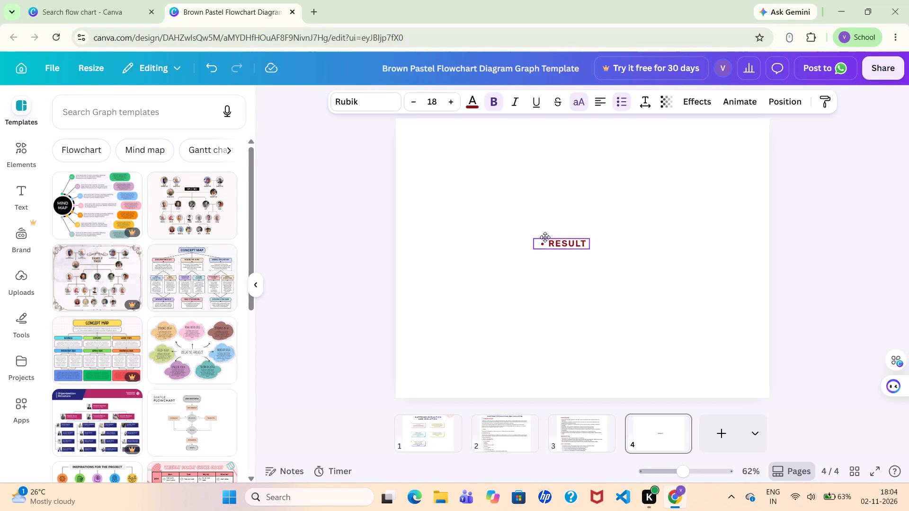
left_click_drag(545, 237, 427, 138)
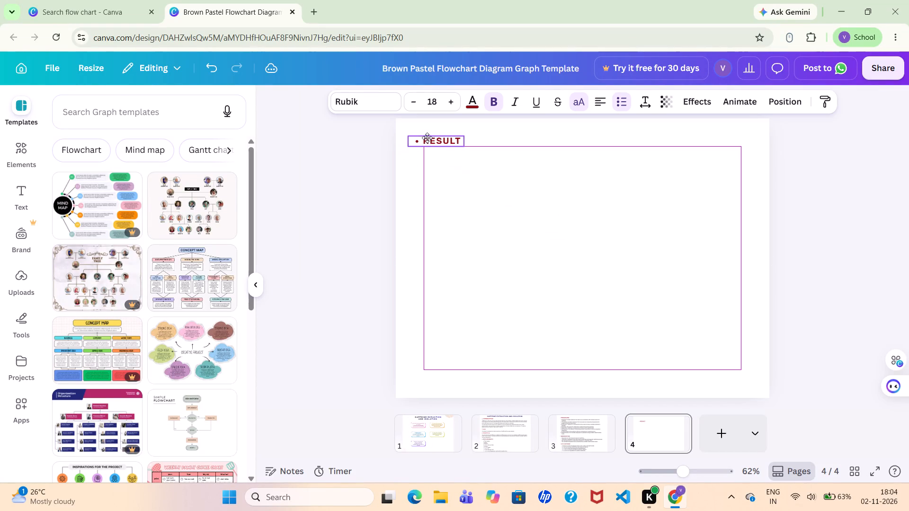
left_click_drag(427, 138, 443, 148)
left_click(525, 185)
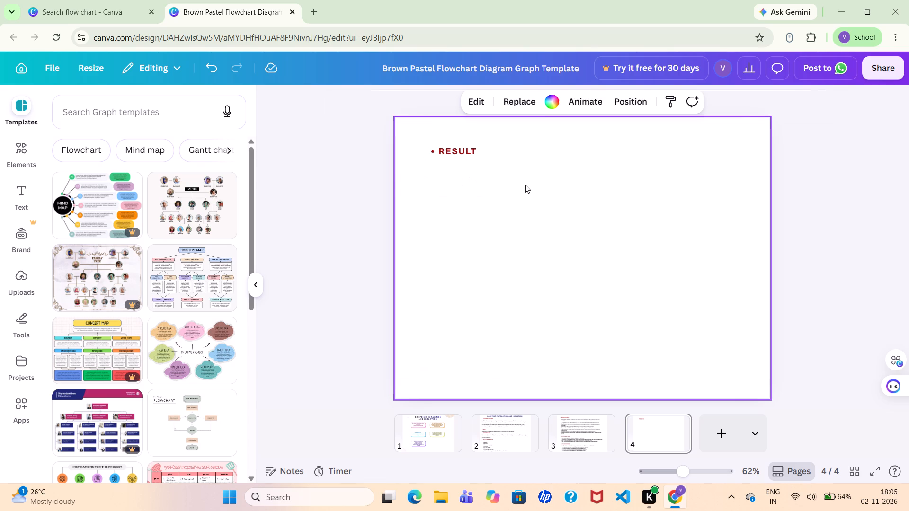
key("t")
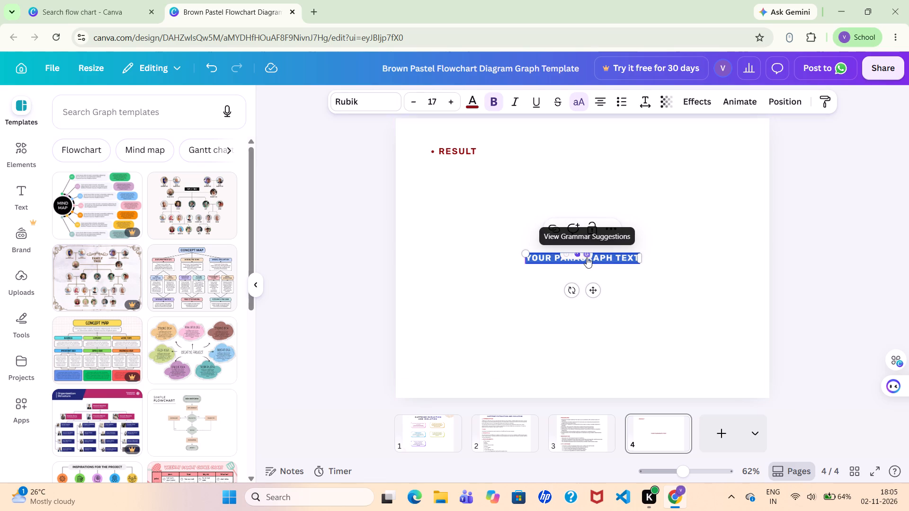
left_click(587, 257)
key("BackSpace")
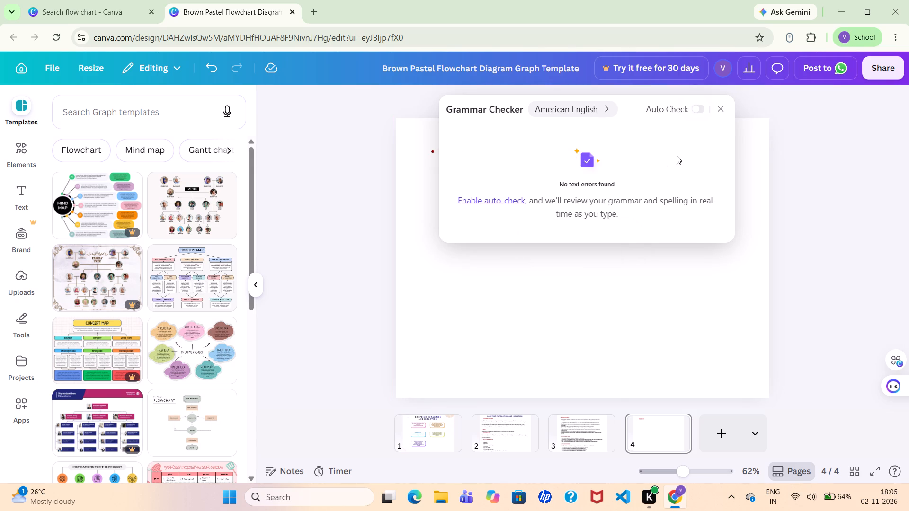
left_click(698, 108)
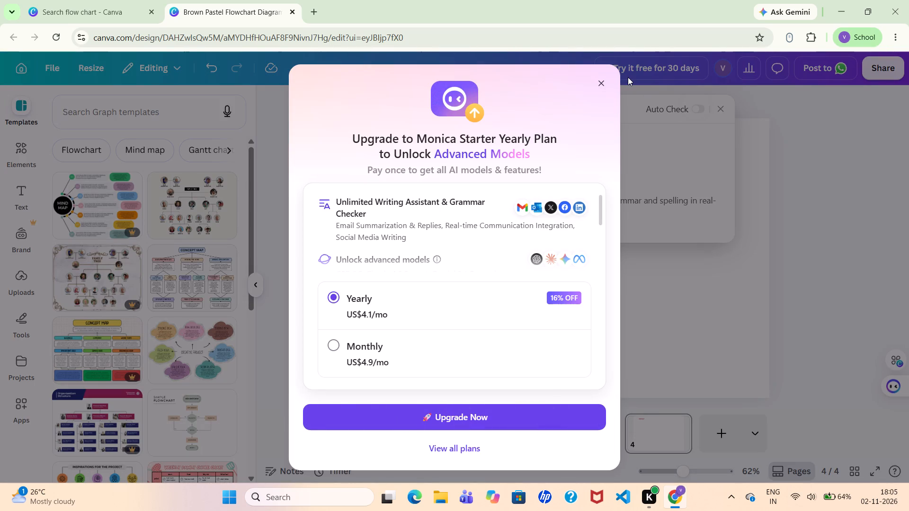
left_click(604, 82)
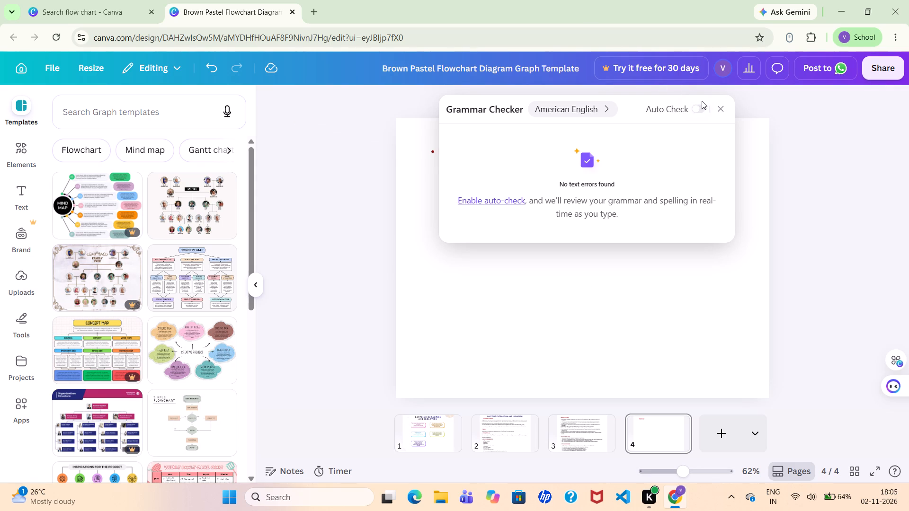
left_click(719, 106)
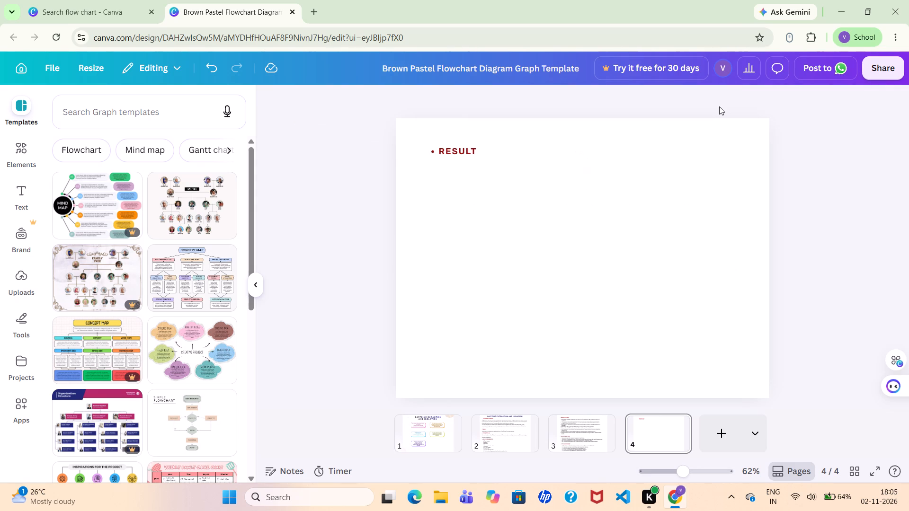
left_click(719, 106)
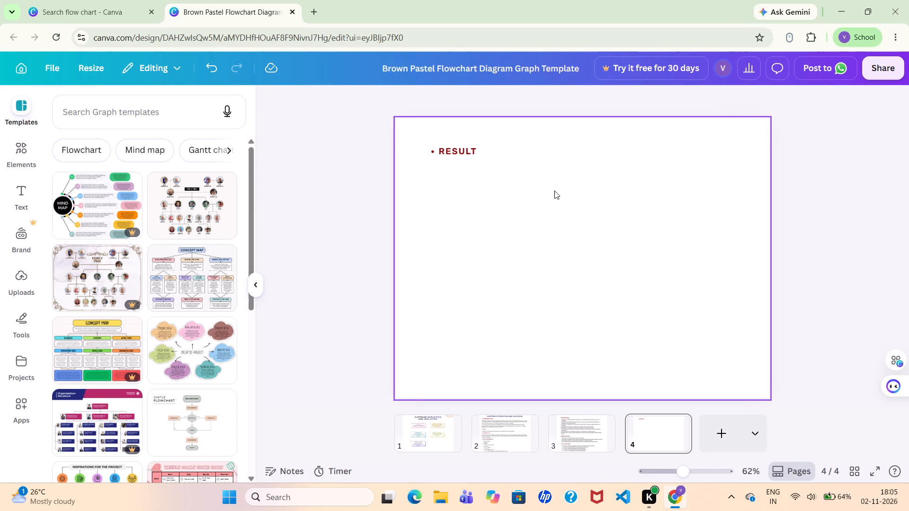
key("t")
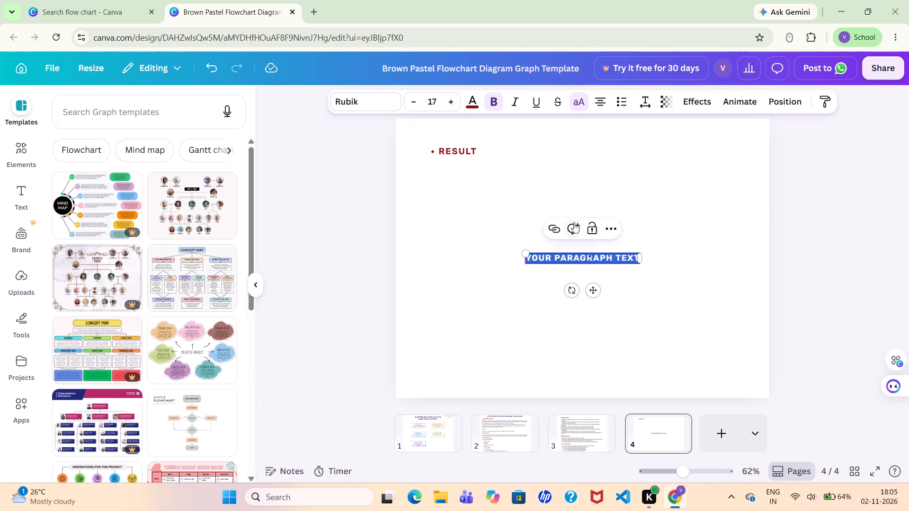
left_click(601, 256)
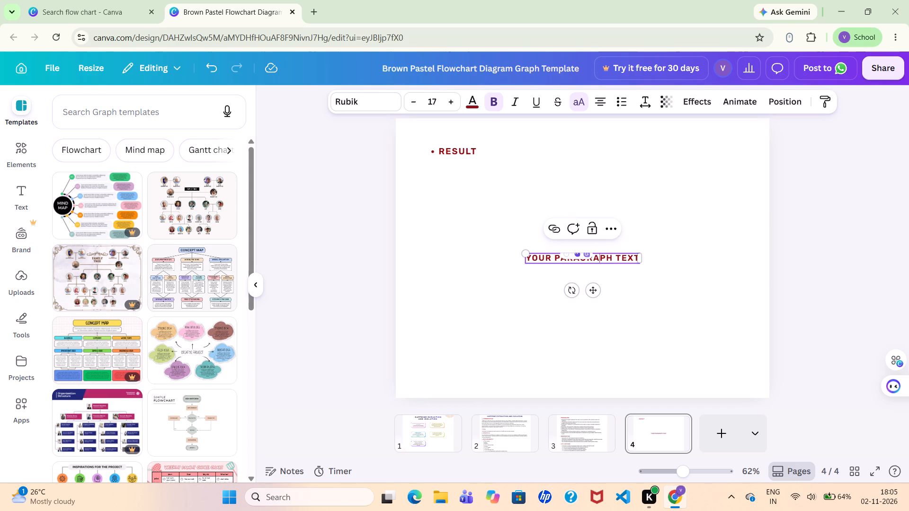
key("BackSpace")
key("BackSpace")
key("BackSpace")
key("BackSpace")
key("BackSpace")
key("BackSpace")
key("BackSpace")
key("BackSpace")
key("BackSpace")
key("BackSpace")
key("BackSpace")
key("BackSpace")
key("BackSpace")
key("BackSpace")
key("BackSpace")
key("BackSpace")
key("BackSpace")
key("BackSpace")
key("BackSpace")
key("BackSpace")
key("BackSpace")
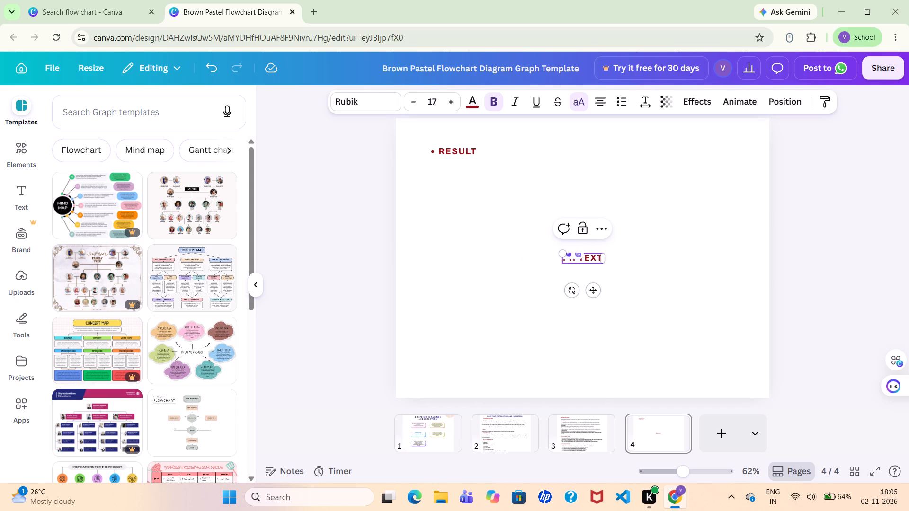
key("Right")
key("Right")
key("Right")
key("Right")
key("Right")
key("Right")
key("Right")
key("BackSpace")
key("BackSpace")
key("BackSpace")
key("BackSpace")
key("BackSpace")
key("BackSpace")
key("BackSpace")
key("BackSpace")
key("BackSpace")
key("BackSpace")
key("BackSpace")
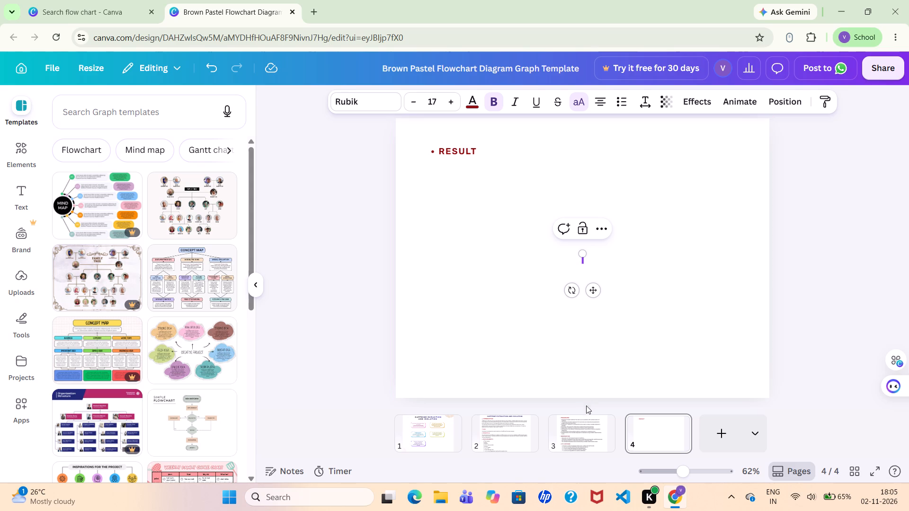
Replace the RESULT heading on page 4 with "CONCLUSION" and format it as a bullet point.
left_click_drag(586, 408, 586, 441)
left_click(586, 441)
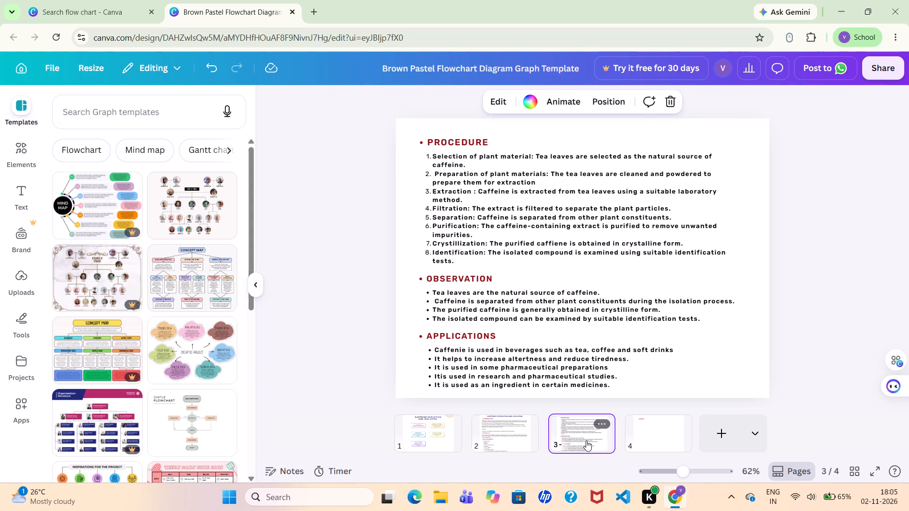
left_click(646, 433)
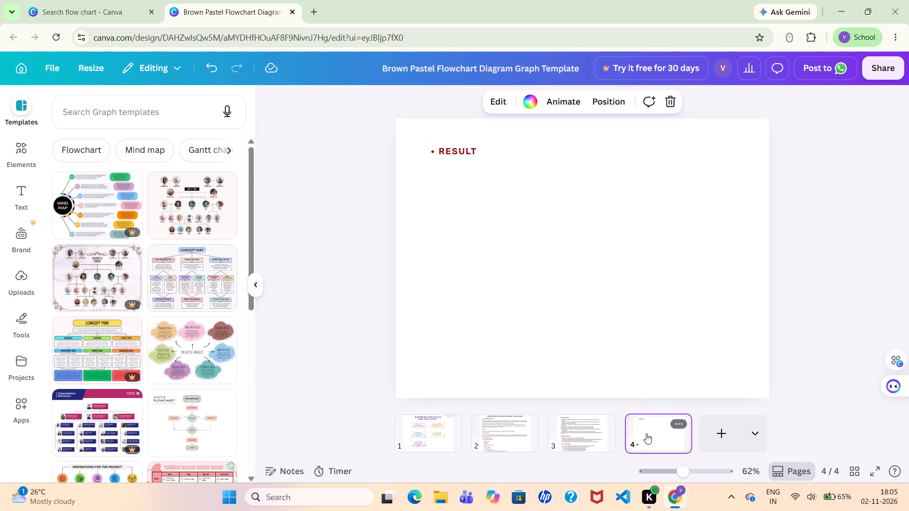
left_click(457, 153)
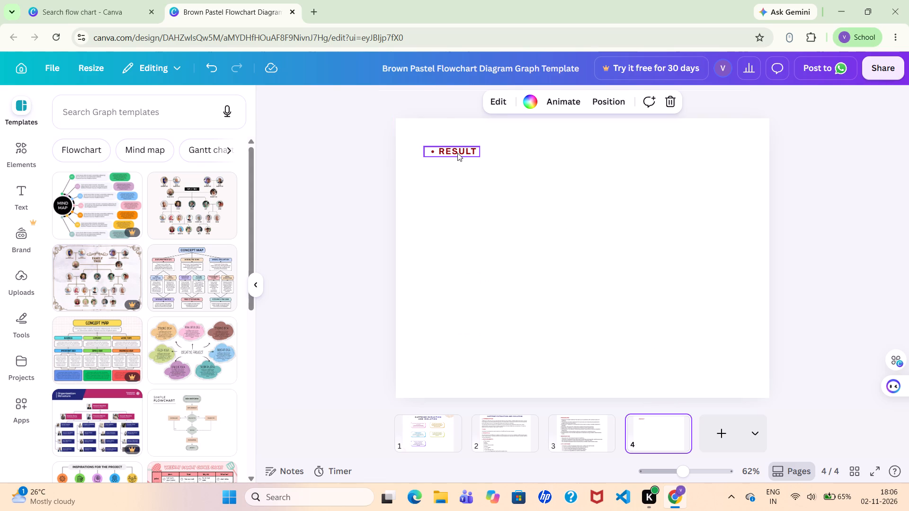
left_click(467, 149)
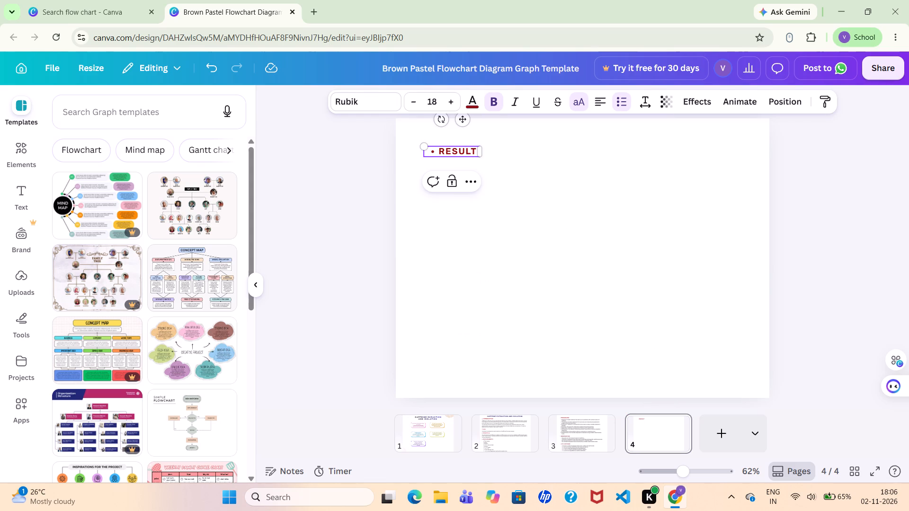
left_click(473, 150)
key("BackSpace")
key("BackSpace")
key("BackSpace")
key("BackSpace")
key("BackSpace")
key("BackSpace")
key("BackSpace")
key("BackSpace")
key("BackSpace")
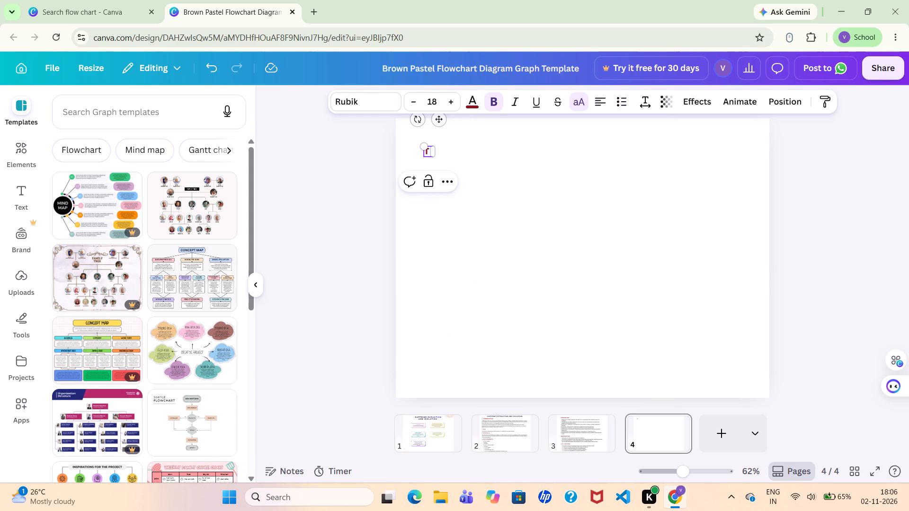
key("Right")
key("BackSpace")
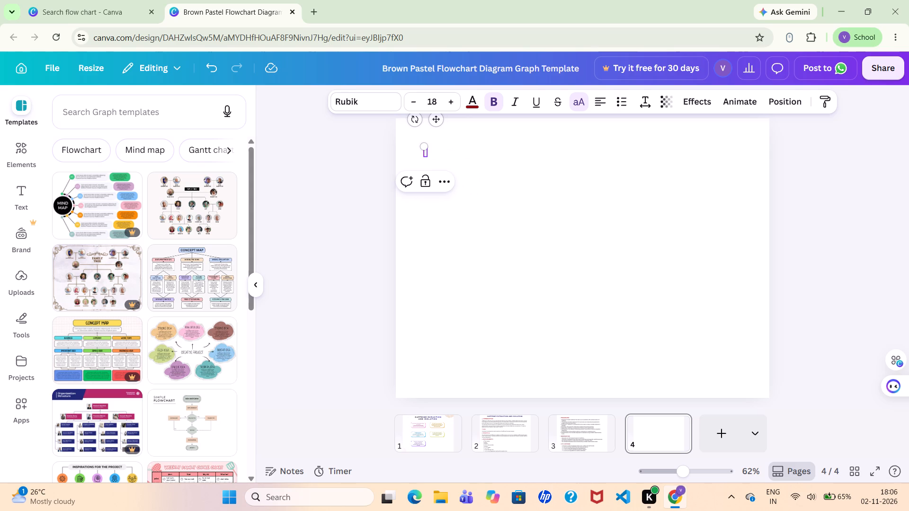
type("conclusion")
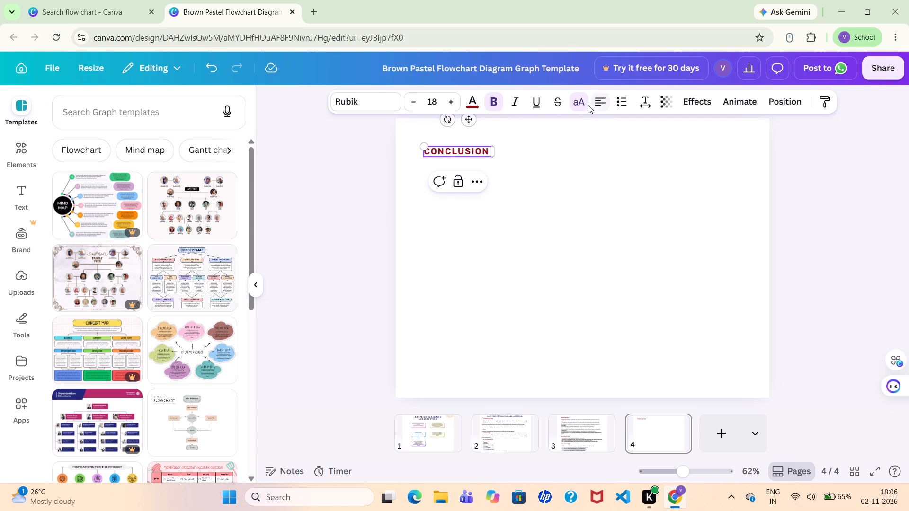
left_click(620, 101)
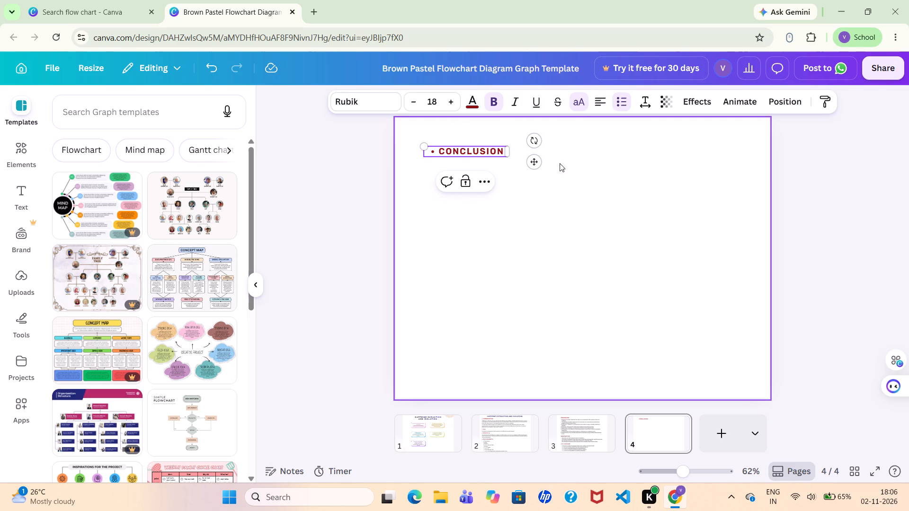
left_click(558, 178)
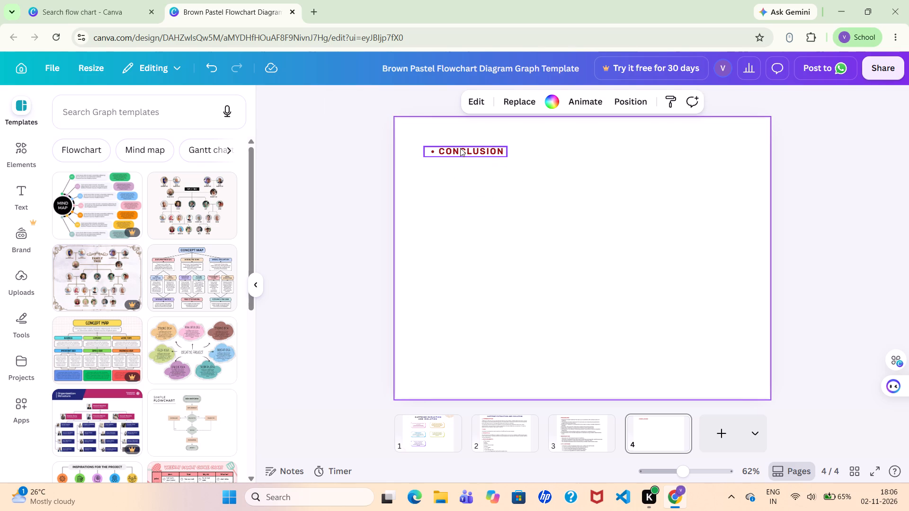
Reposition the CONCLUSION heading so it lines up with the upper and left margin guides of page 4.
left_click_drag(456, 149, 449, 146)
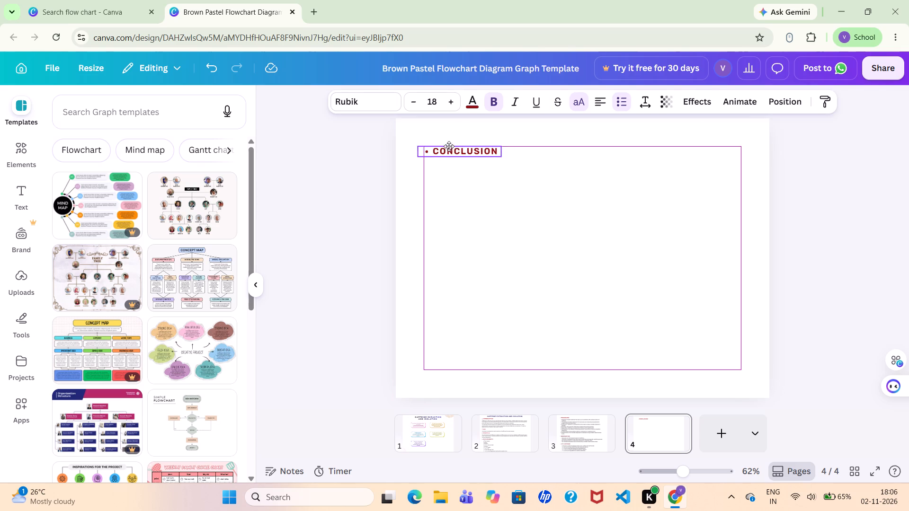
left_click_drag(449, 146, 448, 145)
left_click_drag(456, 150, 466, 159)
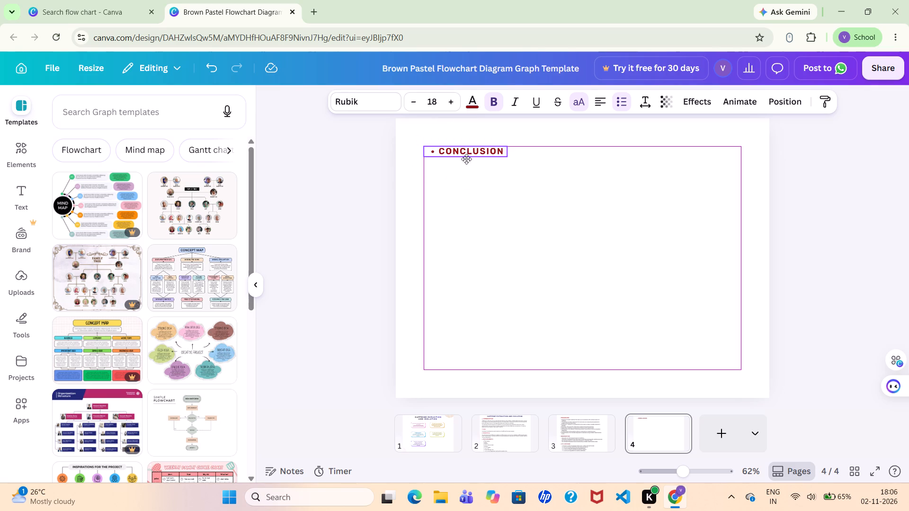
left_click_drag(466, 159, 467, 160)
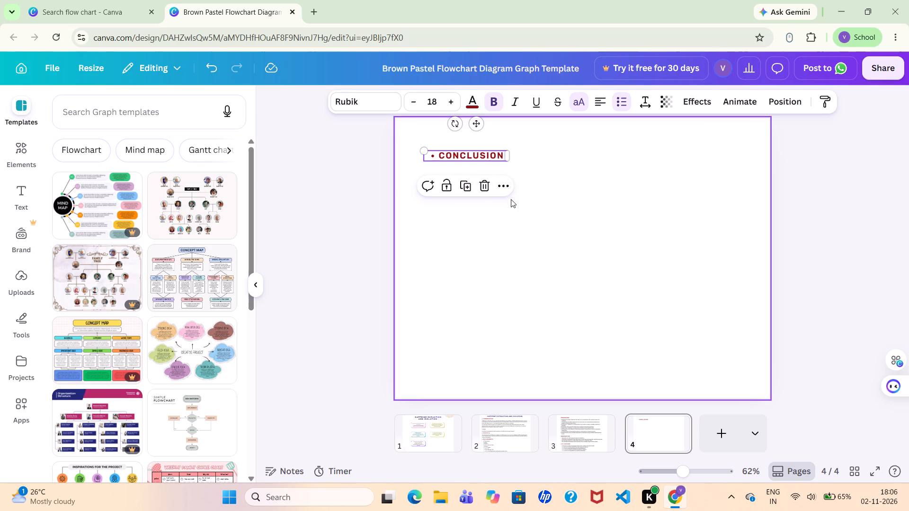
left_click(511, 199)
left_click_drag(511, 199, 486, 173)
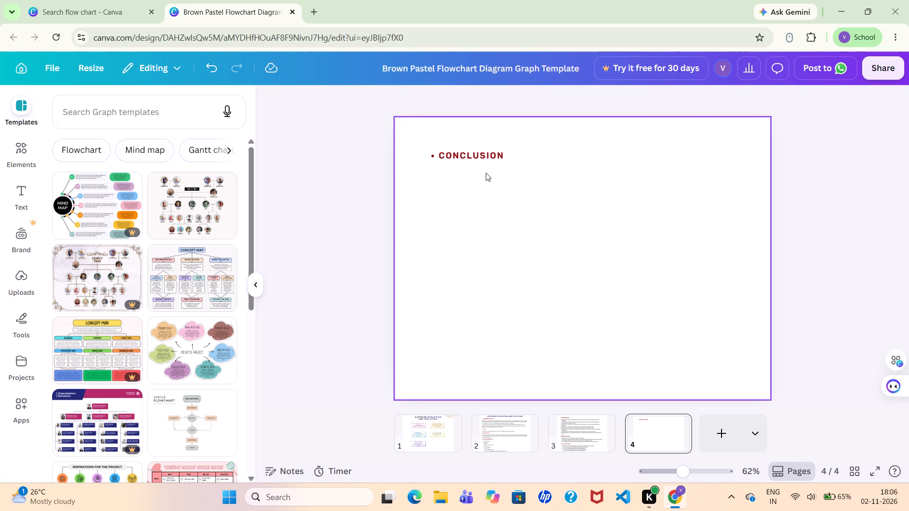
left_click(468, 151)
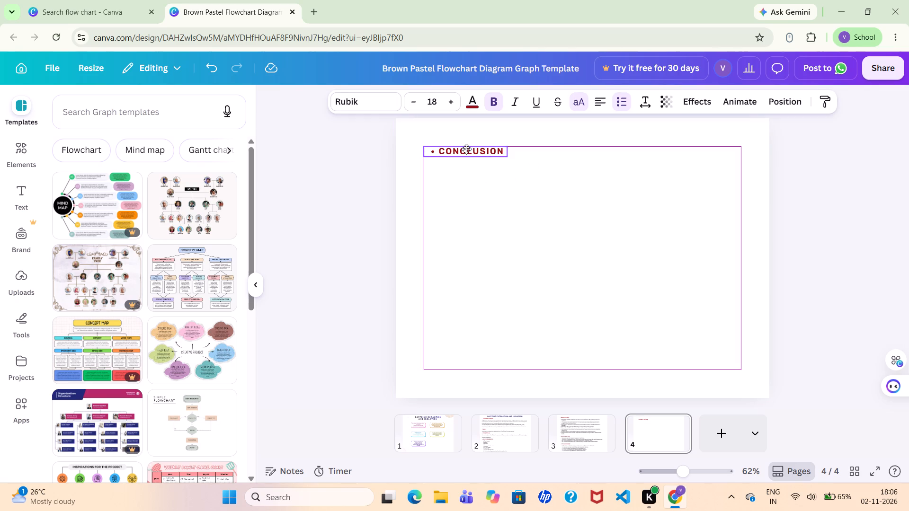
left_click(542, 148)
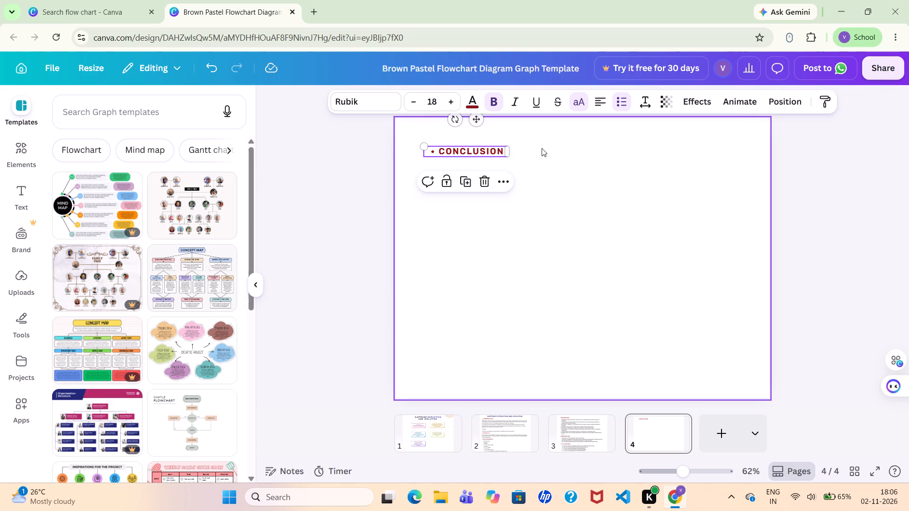
Add a body text box to page 4, clear its placeholder text and turn off uppercase.
key("t")
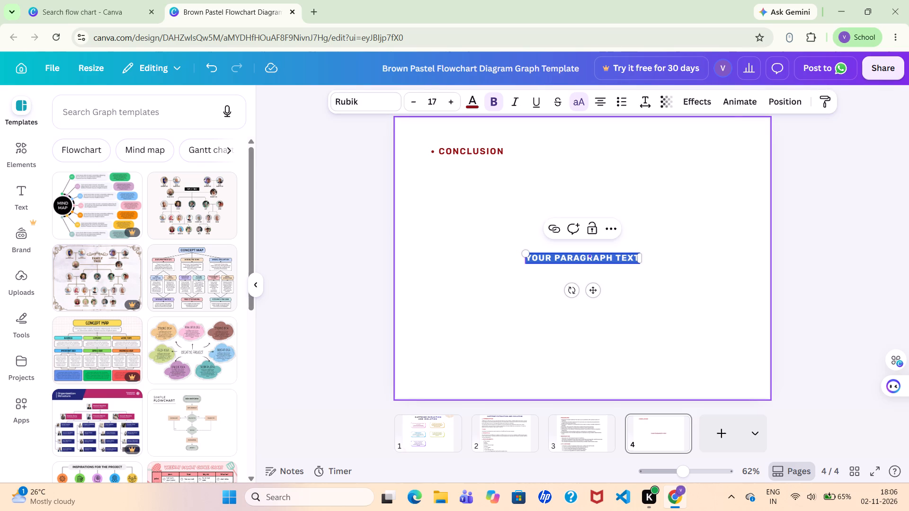
left_click(589, 257)
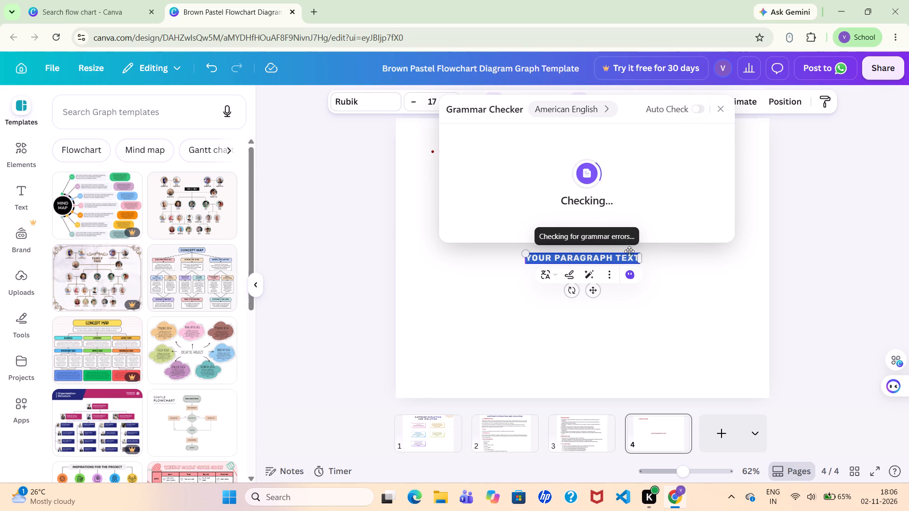
left_click(664, 263)
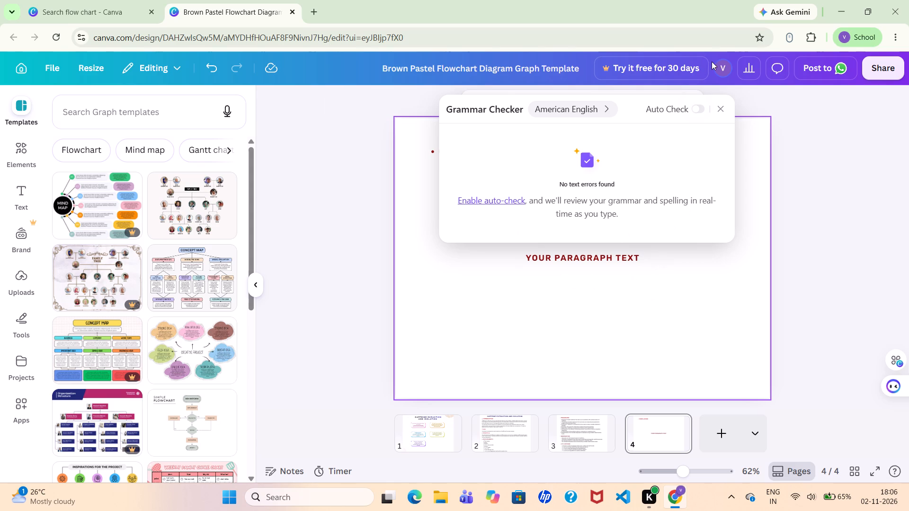
left_click(718, 109)
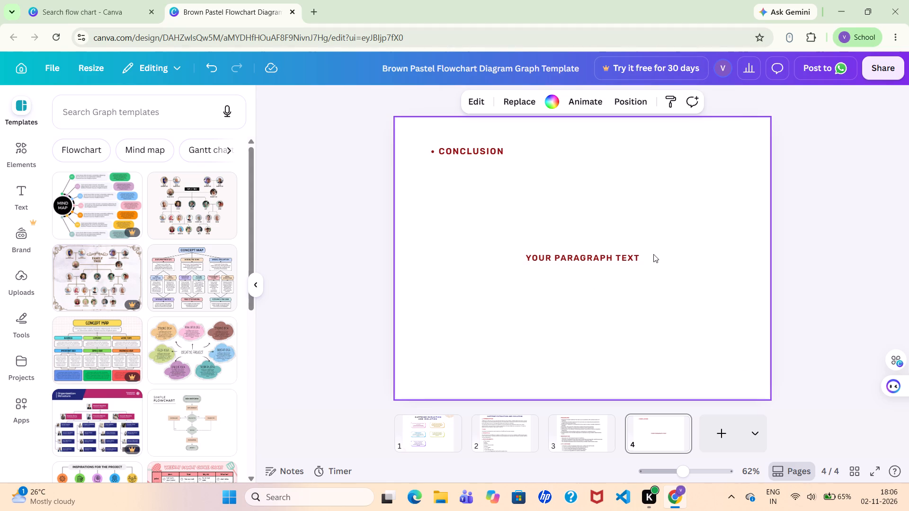
left_click(597, 256)
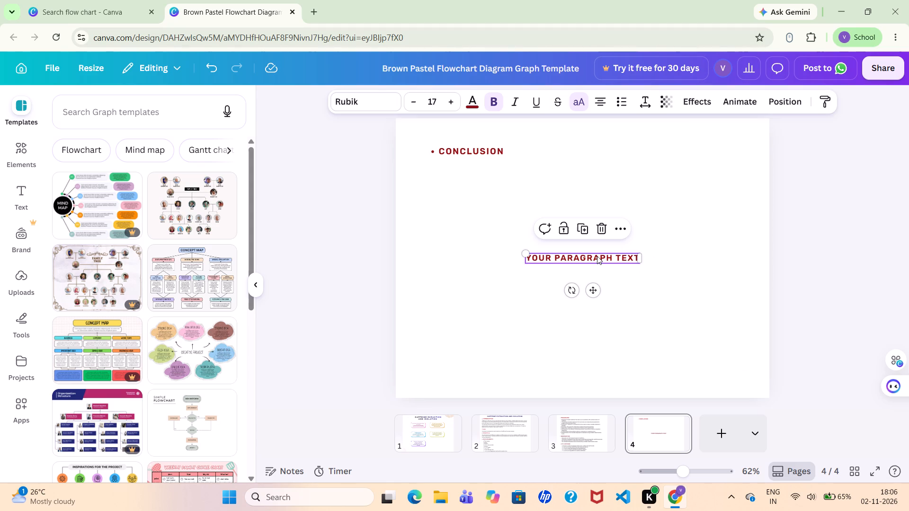
left_click(597, 256)
key("BackSpace")
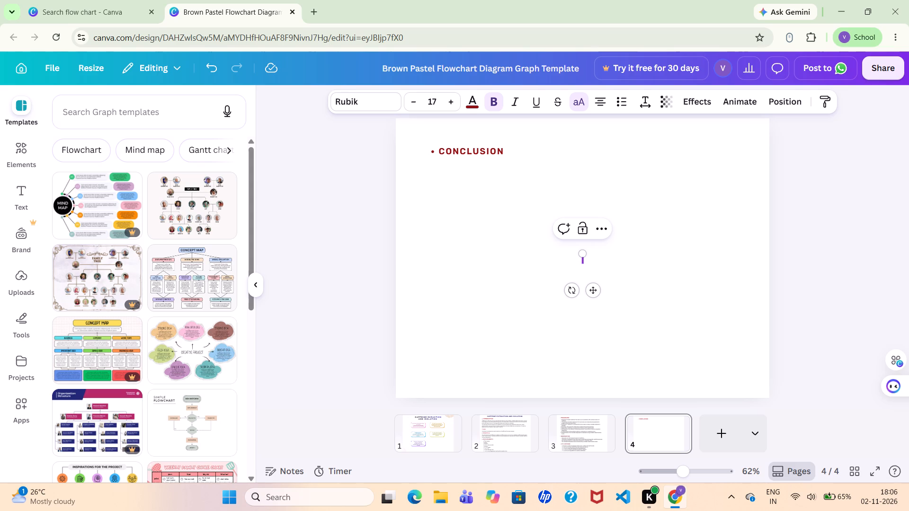
left_click(579, 100)
Enter "Caffeine is an important natural alkaloids present in tea leaves." in the empty text box on page 4.
key("c")
type("affeine is an im")
type("portant")
key("space")
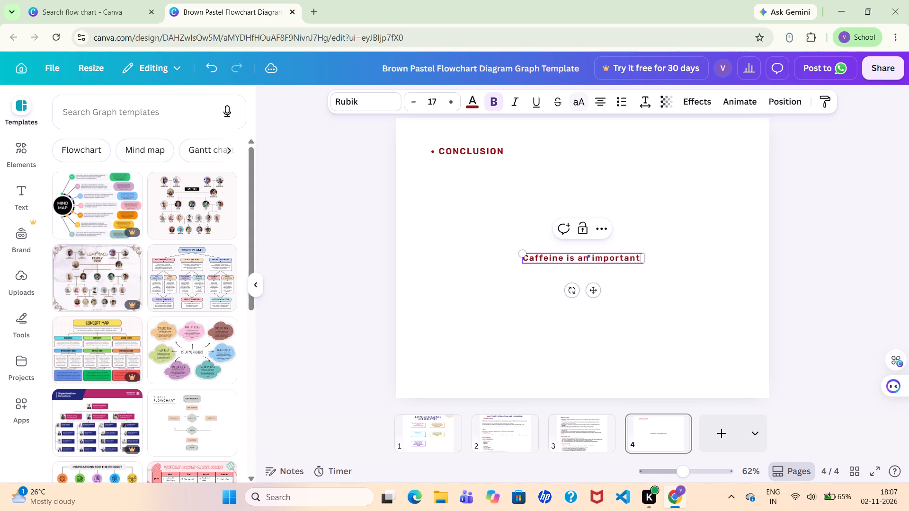
type("natural al")
type("kaloids present")
key("space")
type("in tea leaves")
key("space")
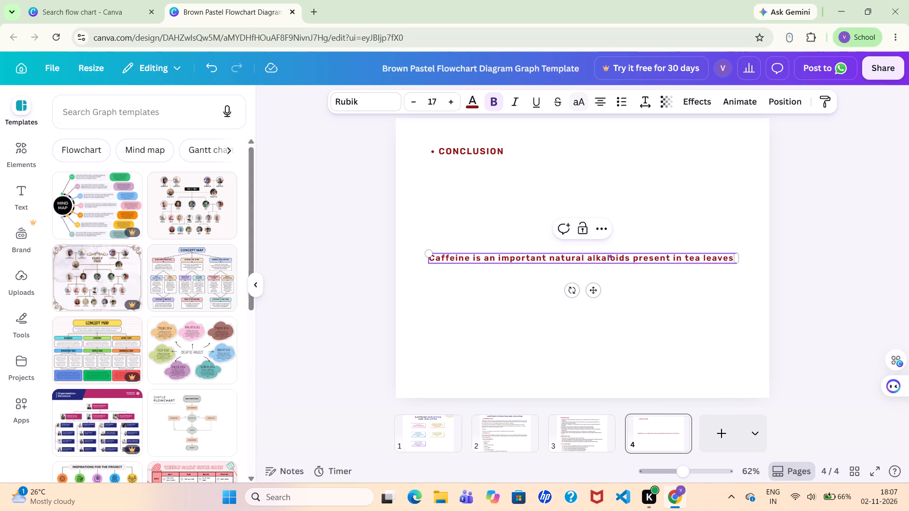
key("Return")
key("BackSpace")
key("BackSpace")
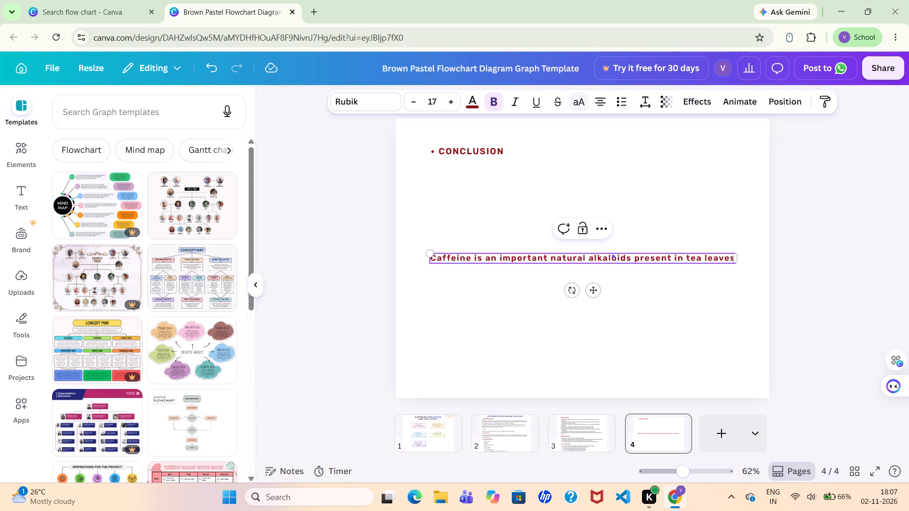
key("period")
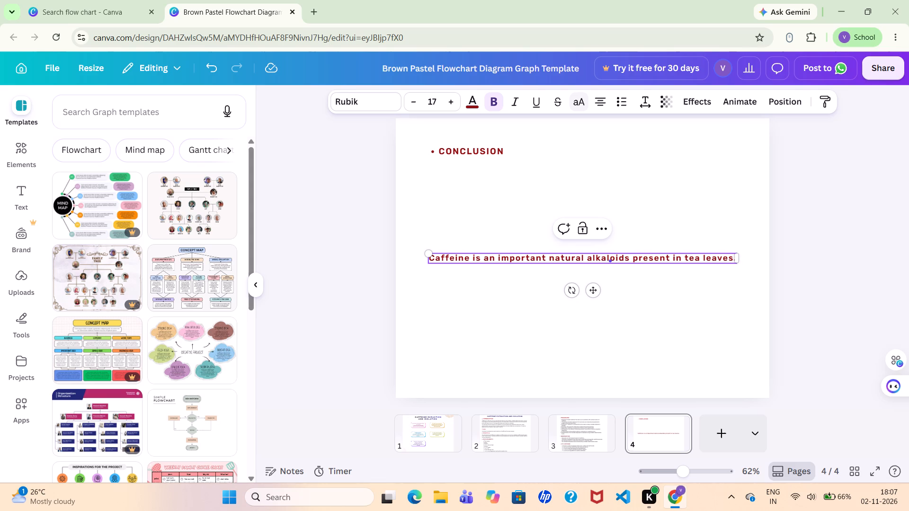
Add on a new line of the conclusion text: "The extraction and isolation process helps to separte caffeine from other plant constituents.".
key("Return")
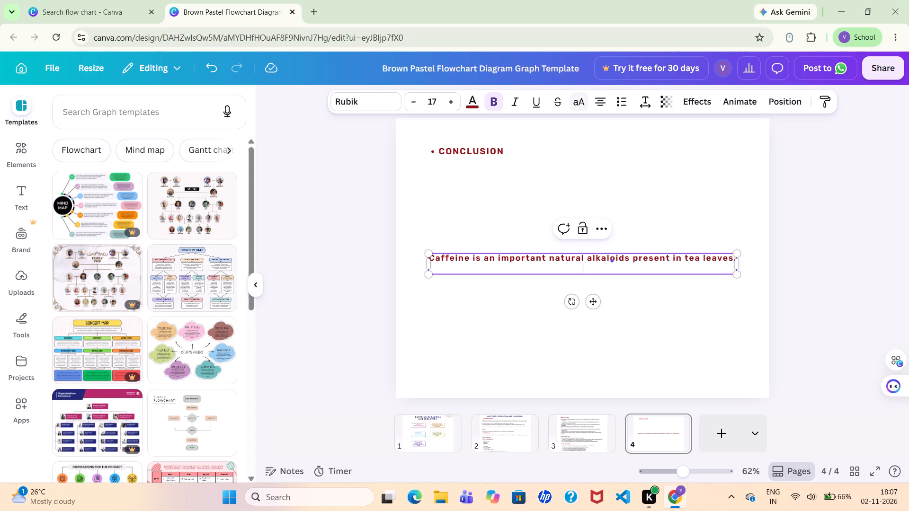
type("the")
key("BackSpace")
key("BackSpace")
key("BackSpace")
key("t")
type("he")
key("space")
type("extraction")
key("space")
type("and isolation")
key("space")
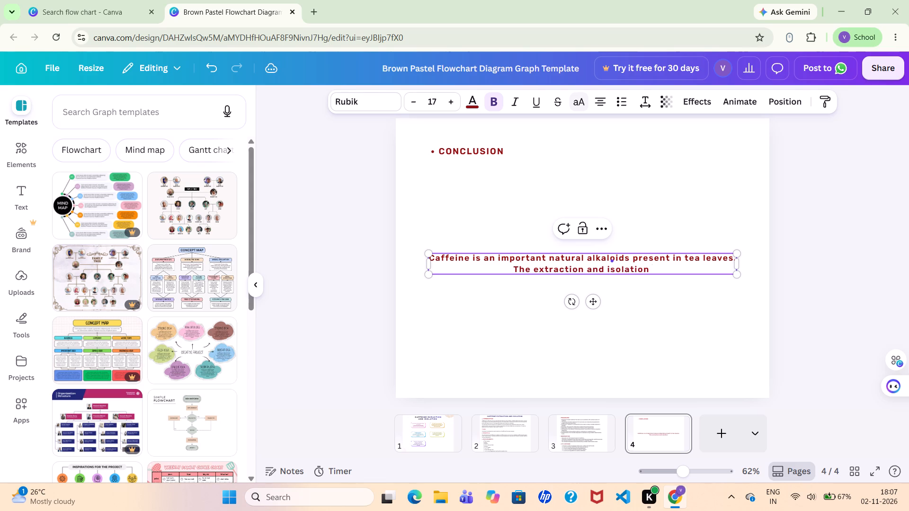
type("process helps to separte")
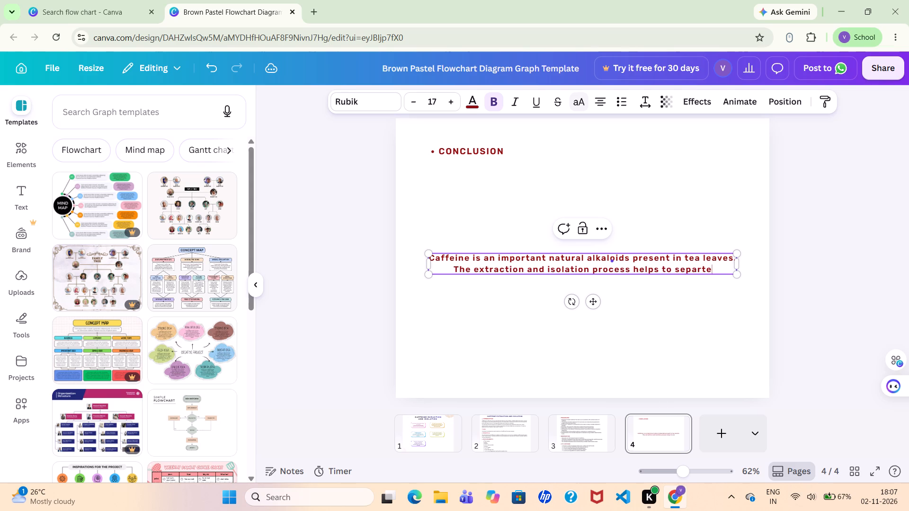
key("space")
type("caff")
type("eine")
key("space")
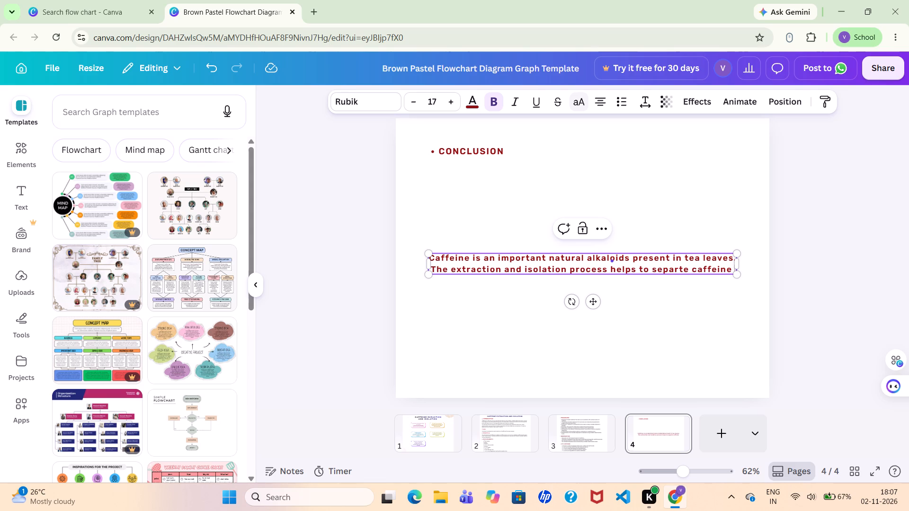
type("from othet")
key("BackSpace")
type("r")
key("space")
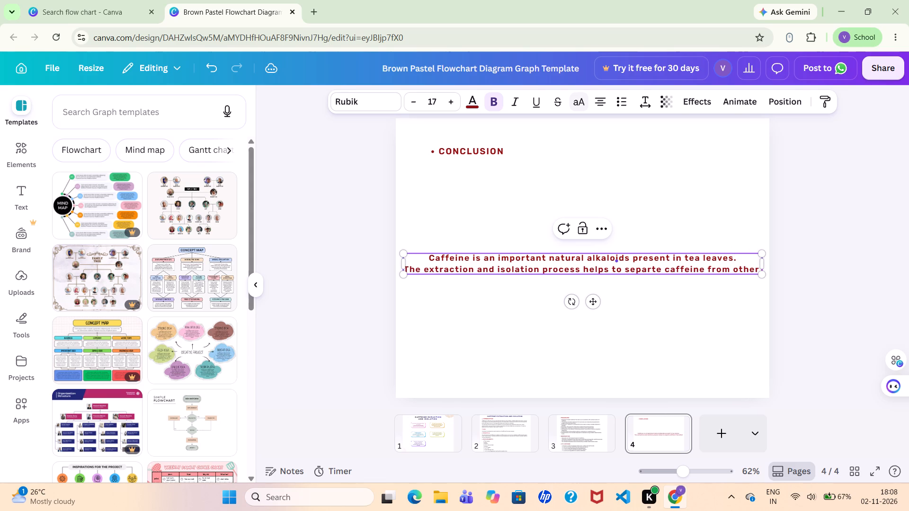
type("plant materi")
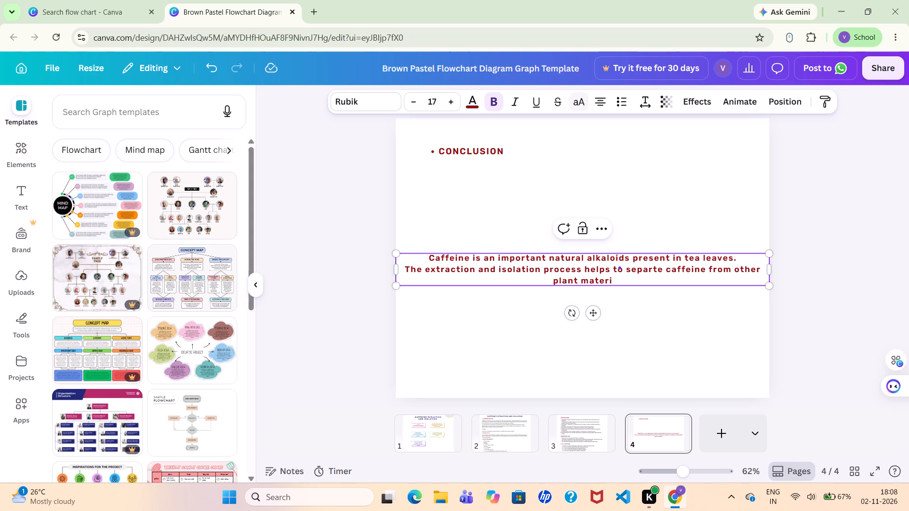
key("BackSpace")
key("BackSpace")
key("BackSpace")
key("BackSpace")
key("BackSpace")
key("BackSpace")
type("constituents")
key("period")
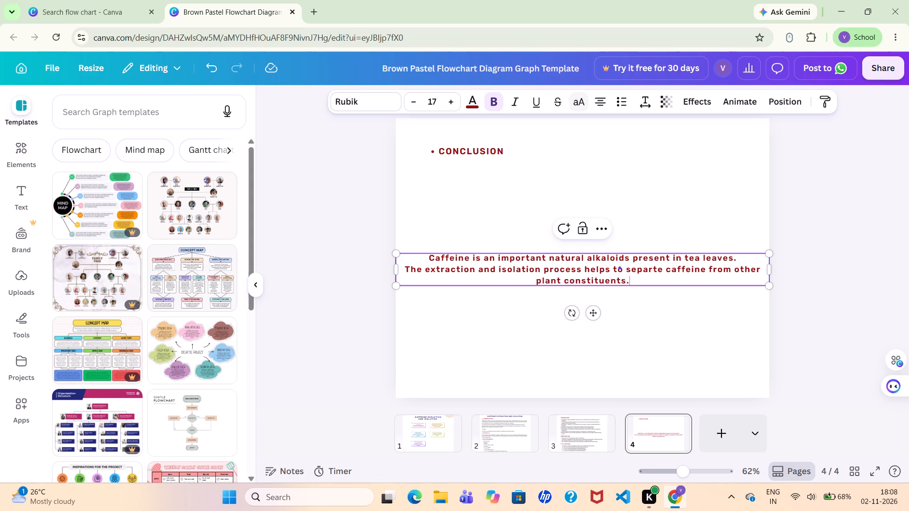
Continue the conclusion text with "This project explains the basic steps involved in the extraction, separation, and purification of caffeeine.".
key("space")
type("t")
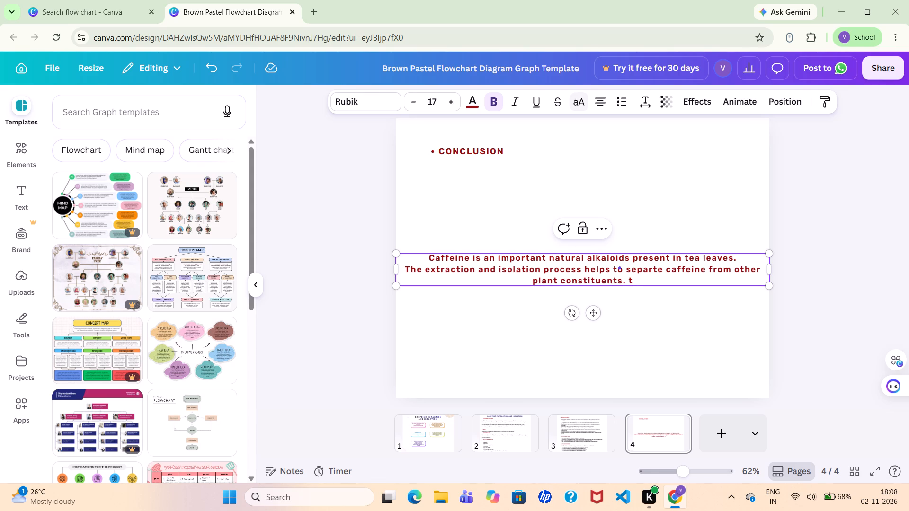
key("BackSpace")
key("t")
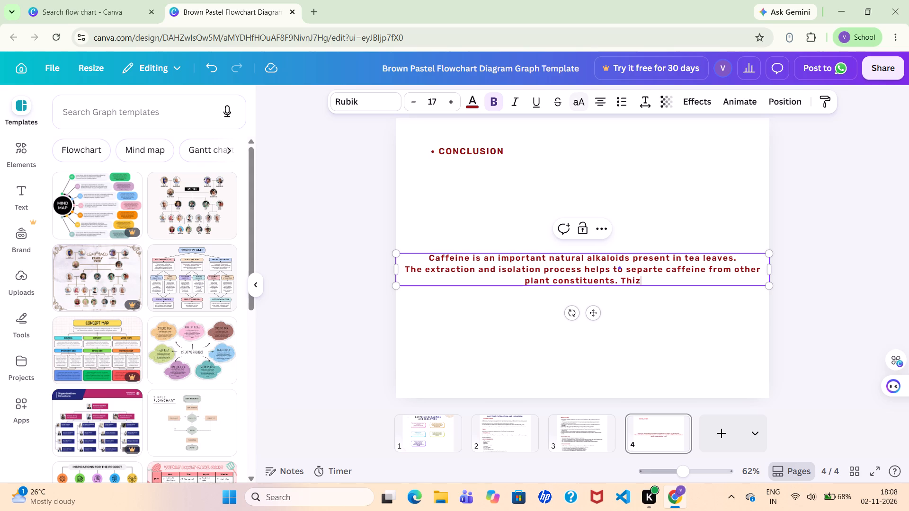
key("BackSpace")
type("s")
key("space")
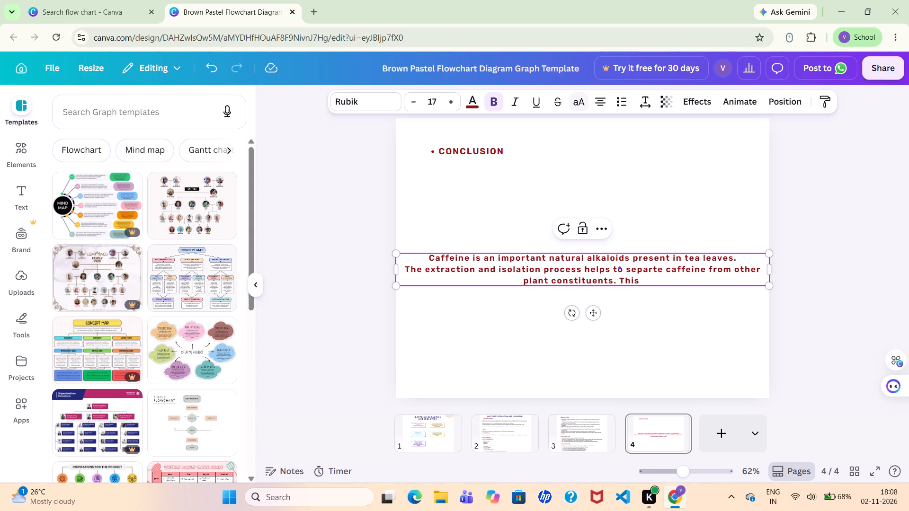
type("project")
key("BackSpace")
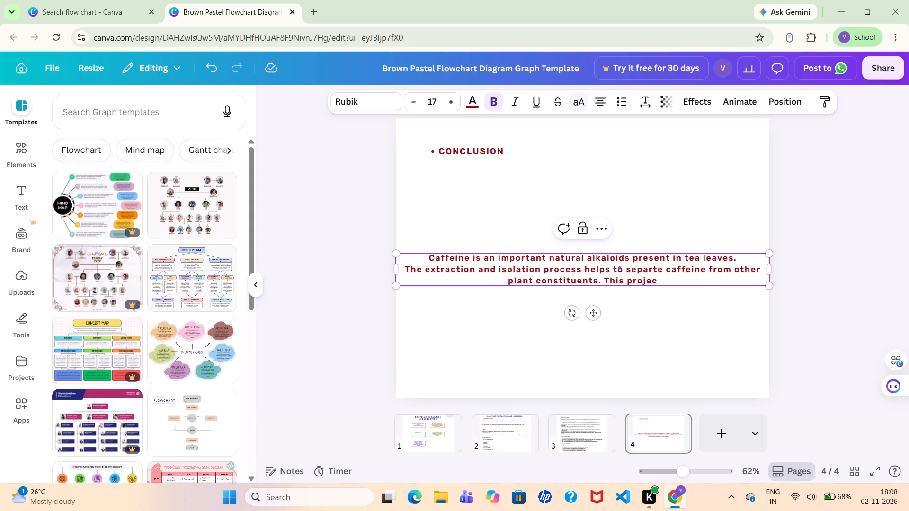
type("j")
key("space")
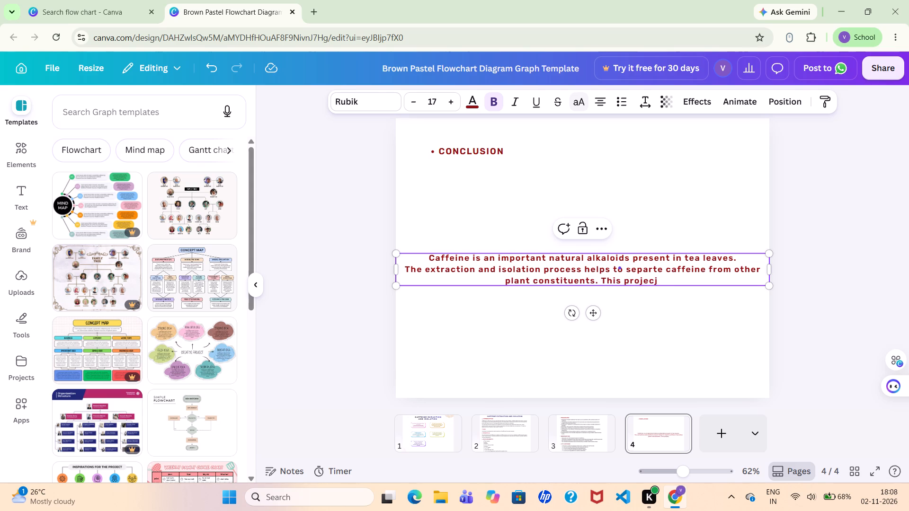
key("BackSpace")
key("BackSpace")
type("t")
key("space")
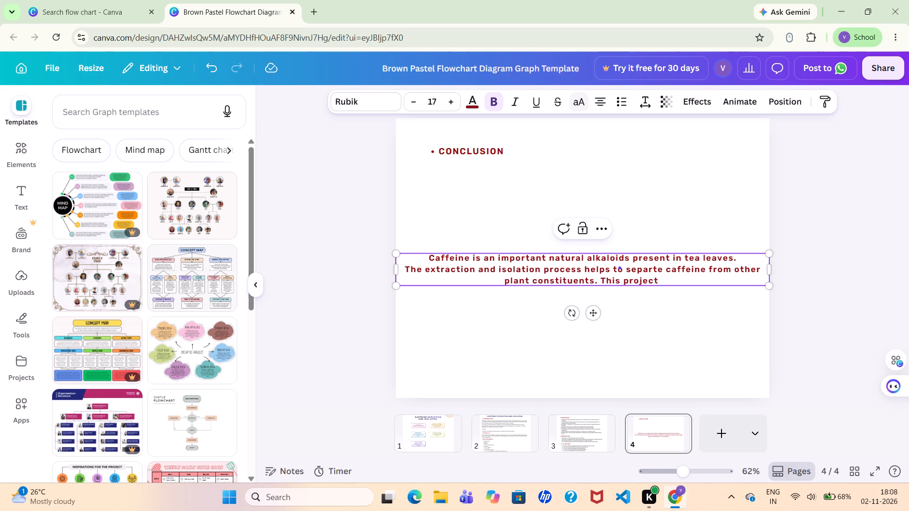
type("explains")
key("space")
type("the ba")
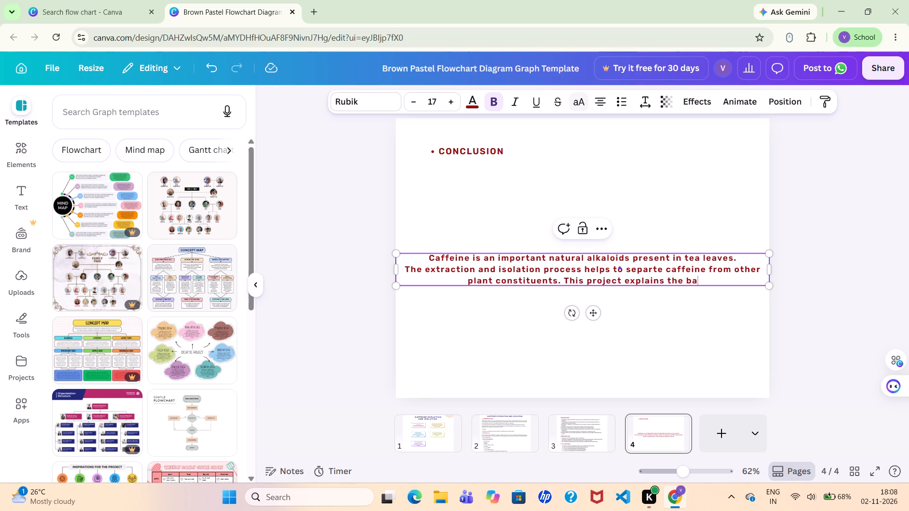
type("sic")
key("space")
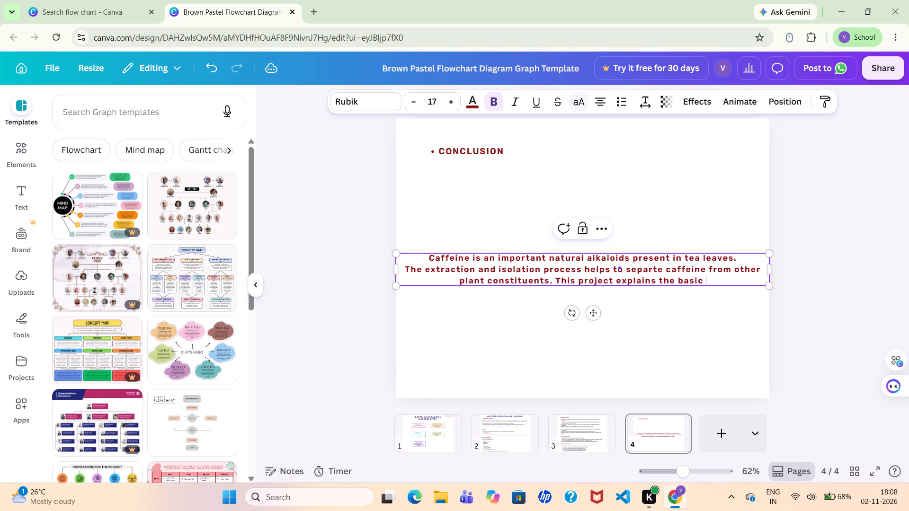
type("steps involved in the")
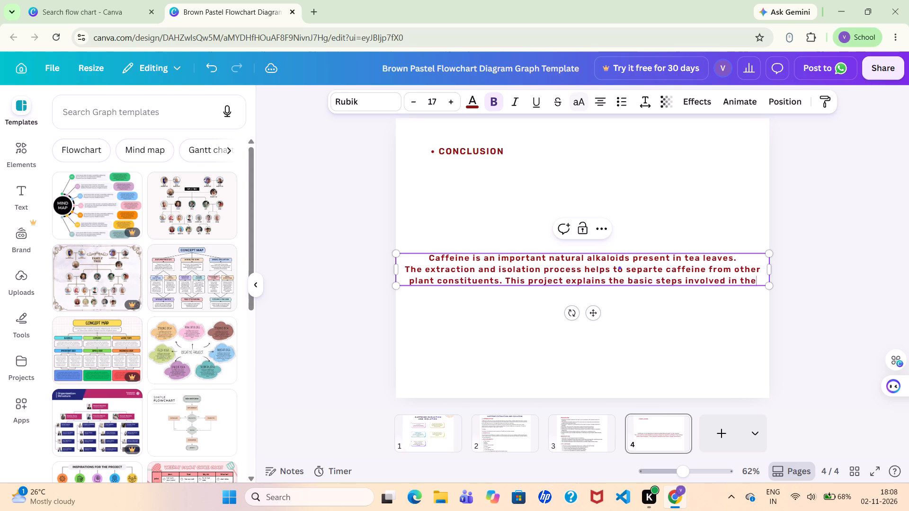
key("space")
type("extractio")
key("n")
type(",")
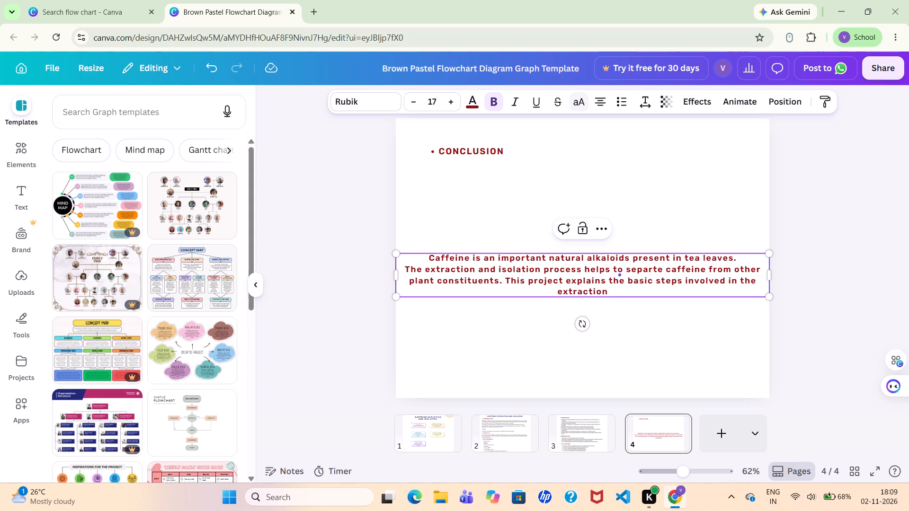
key("space")
type("separation")
key("comma")
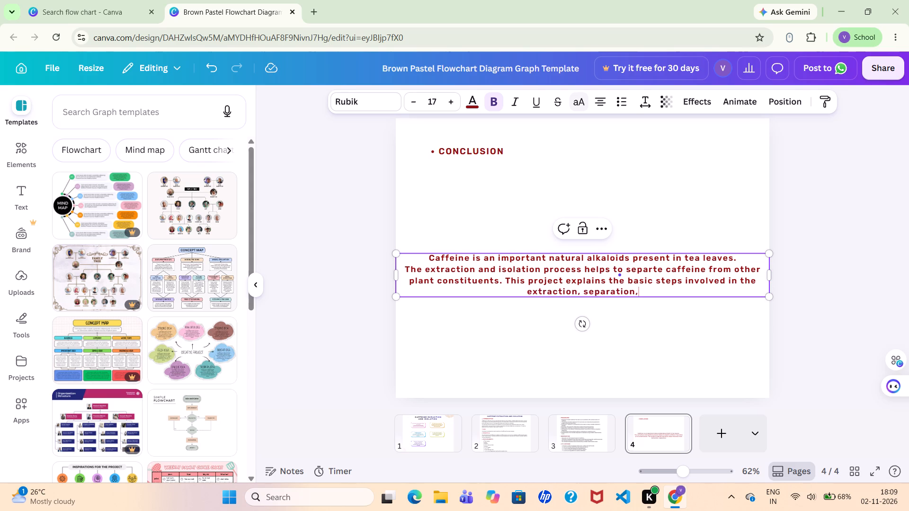
key("space")
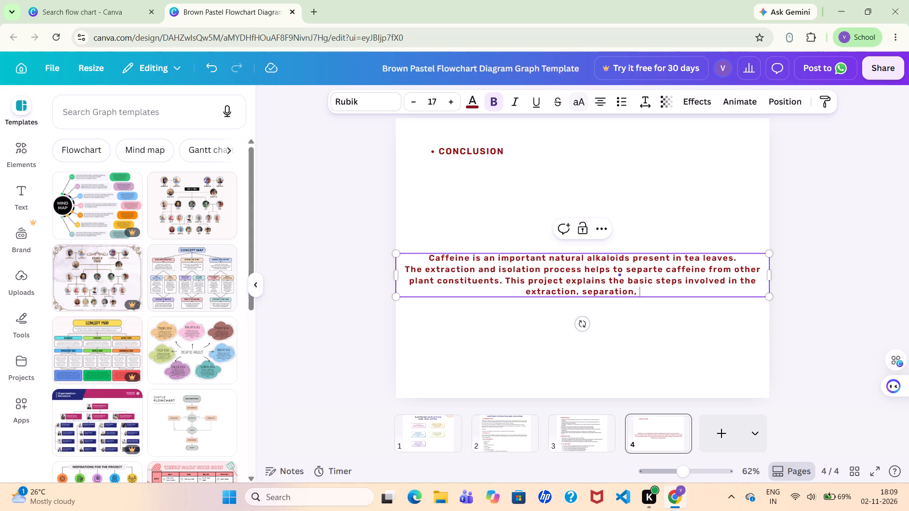
key("BackSpace")
key("space")
type("and")
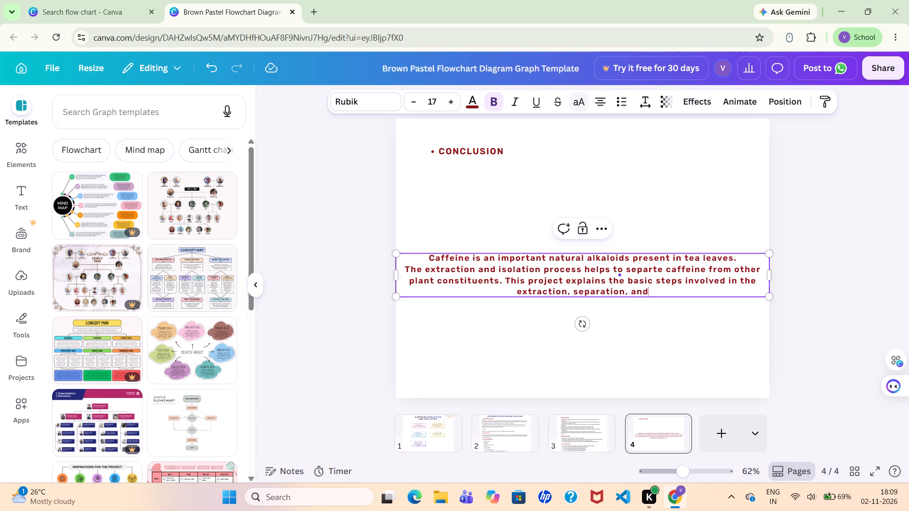
key("space")
type("purification")
key("space")
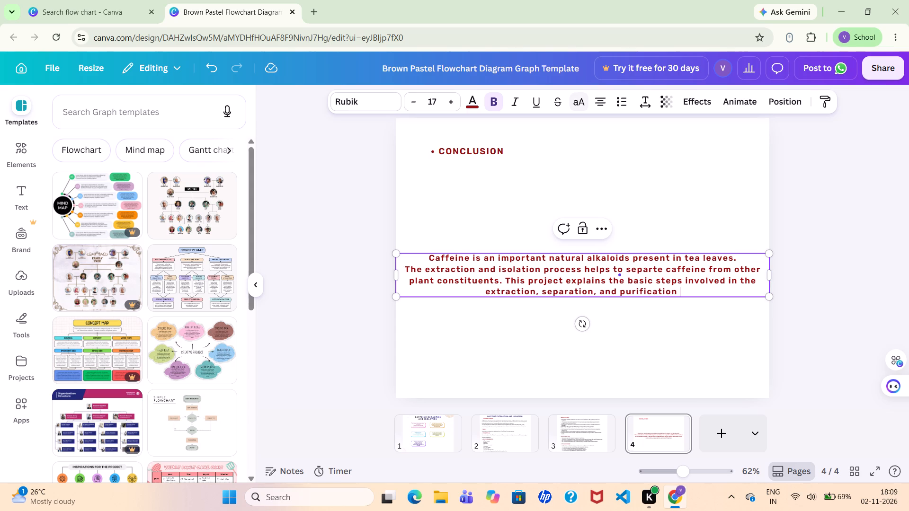
type("of")
key("space")
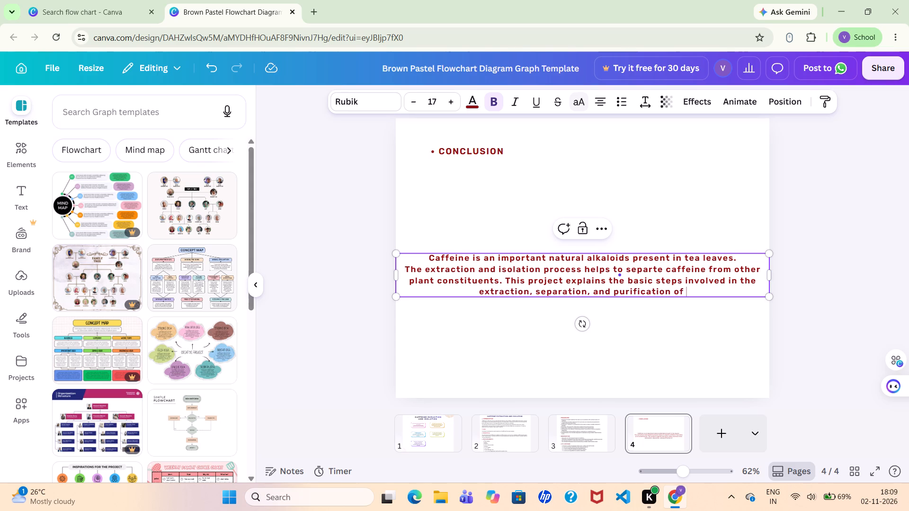
type("caff")
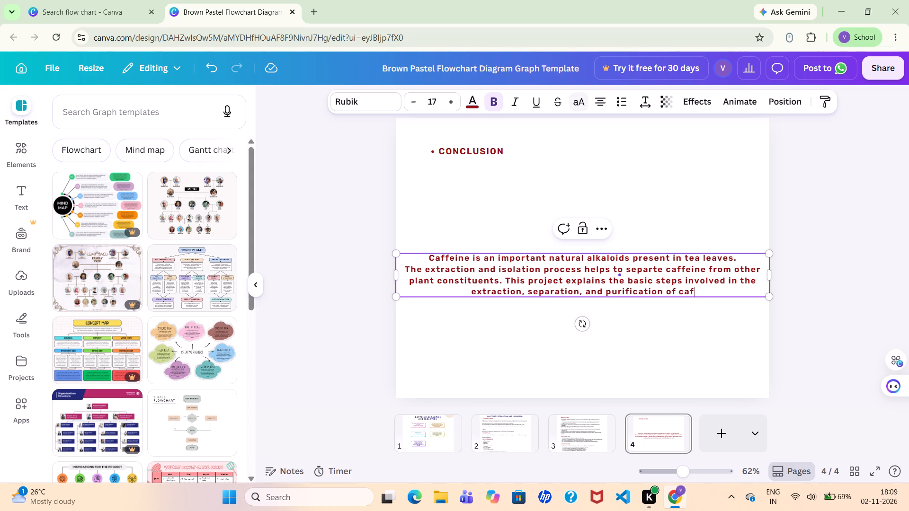
type("ee")
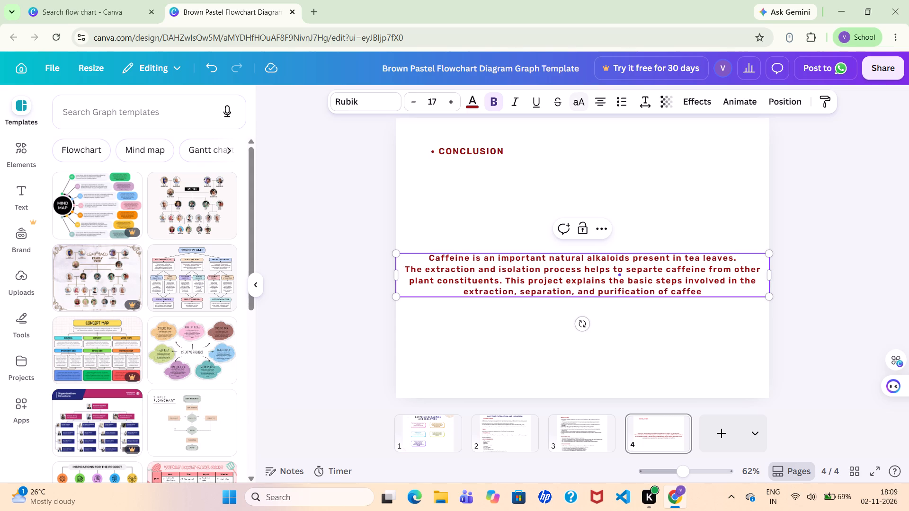
type("ine")
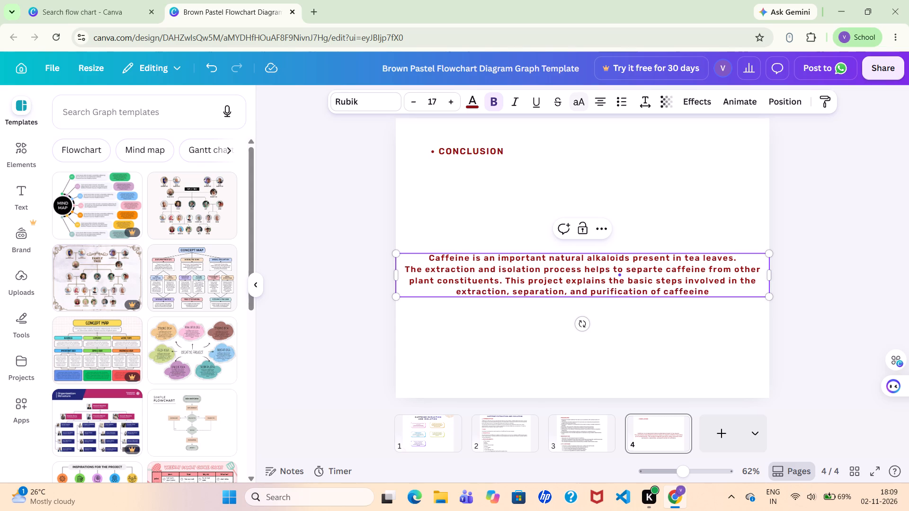
key("period")
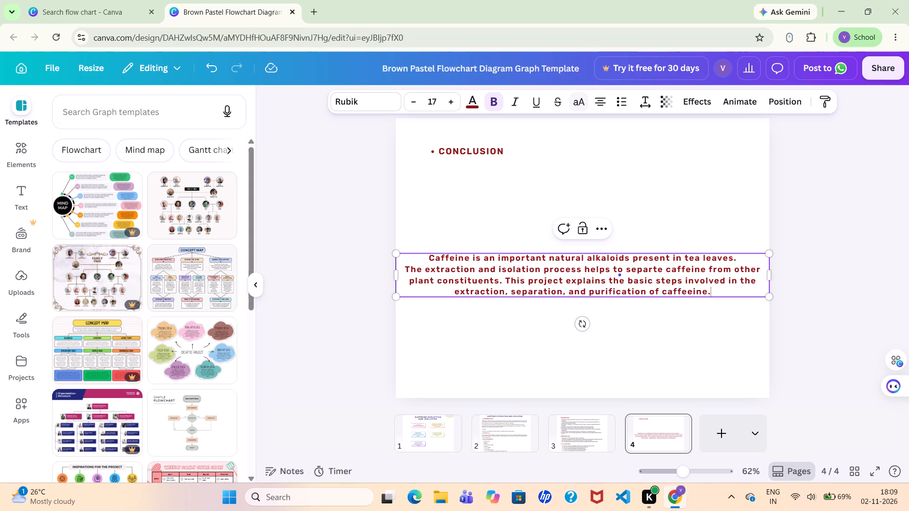
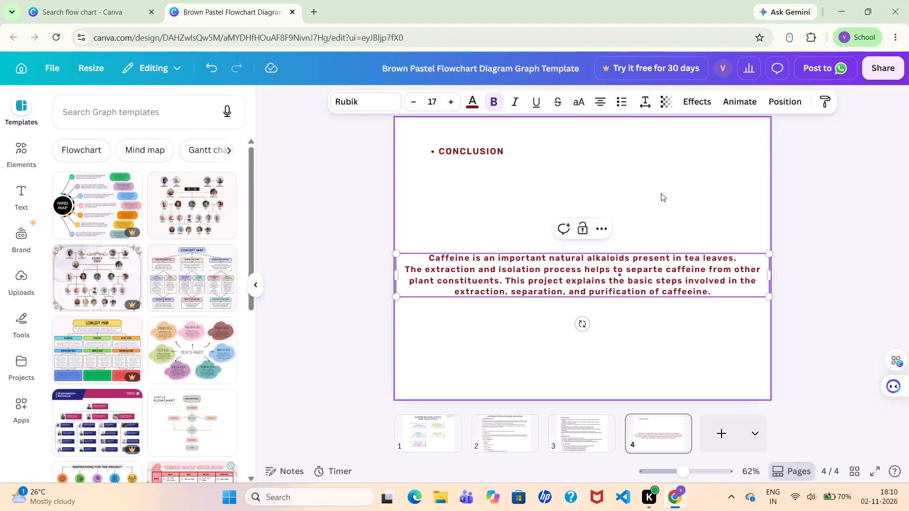
Reduce the font size of the conclusion paragraph on page 4 to 13.
left_click(701, 307)
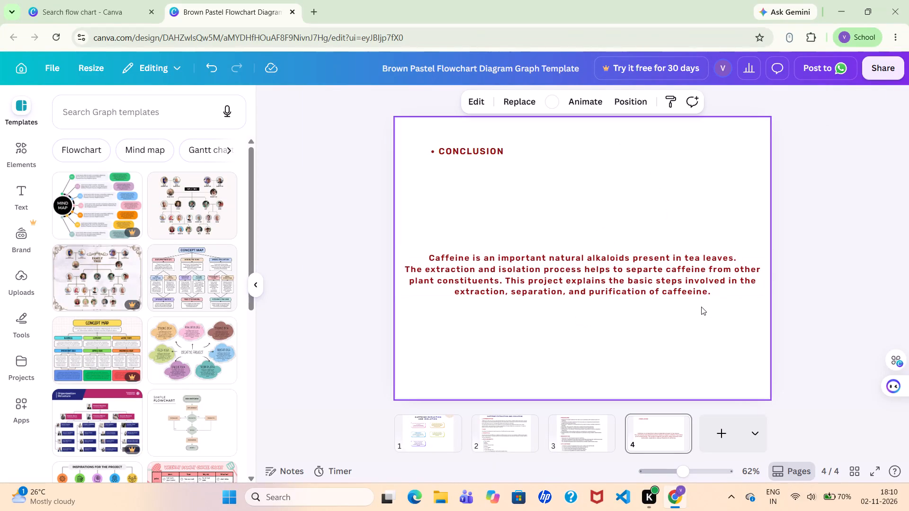
left_click(698, 284)
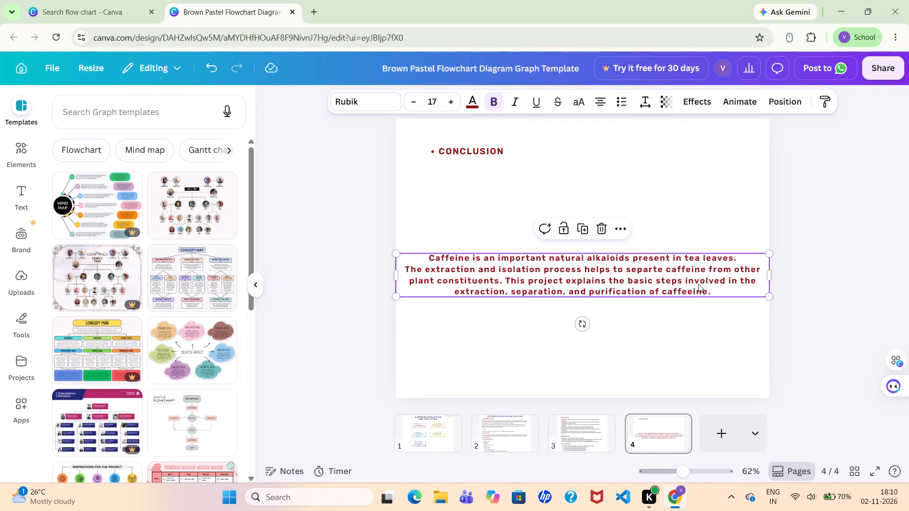
triple_click(418, 101)
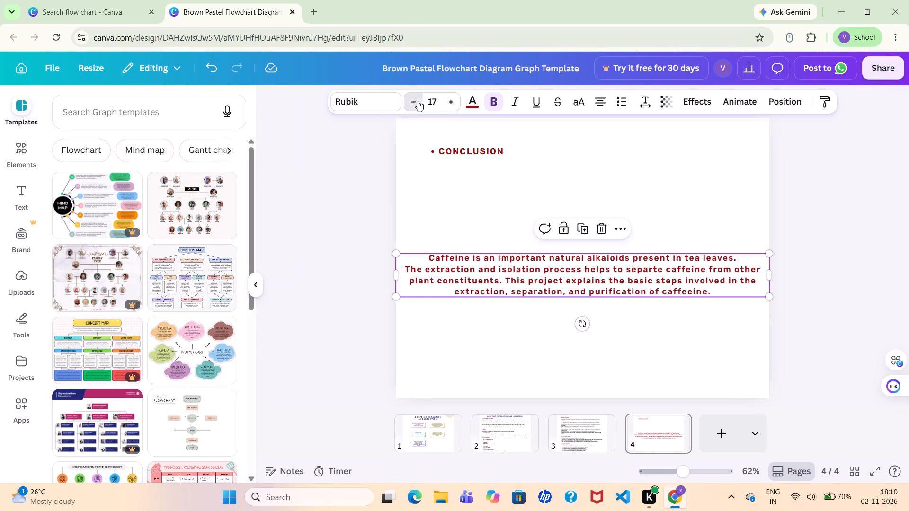
left_click(418, 101)
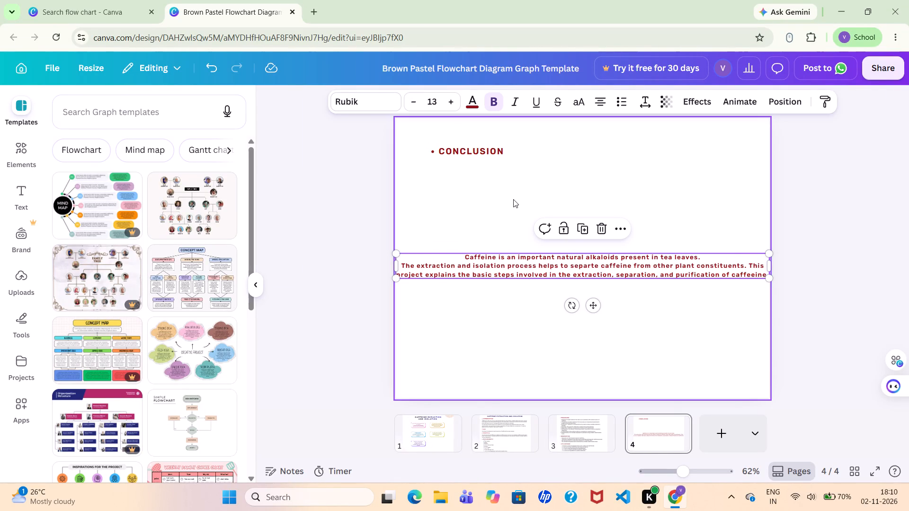
left_click(550, 311)
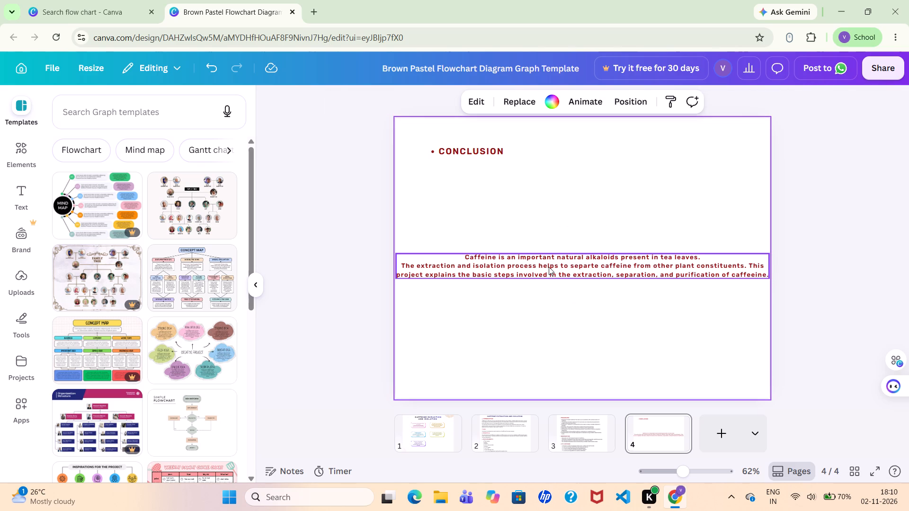
Move the conclusion paragraph up beneath the CONCLUSION heading and narrow its text box to fit within the page.
left_click_drag(547, 268, 554, 181)
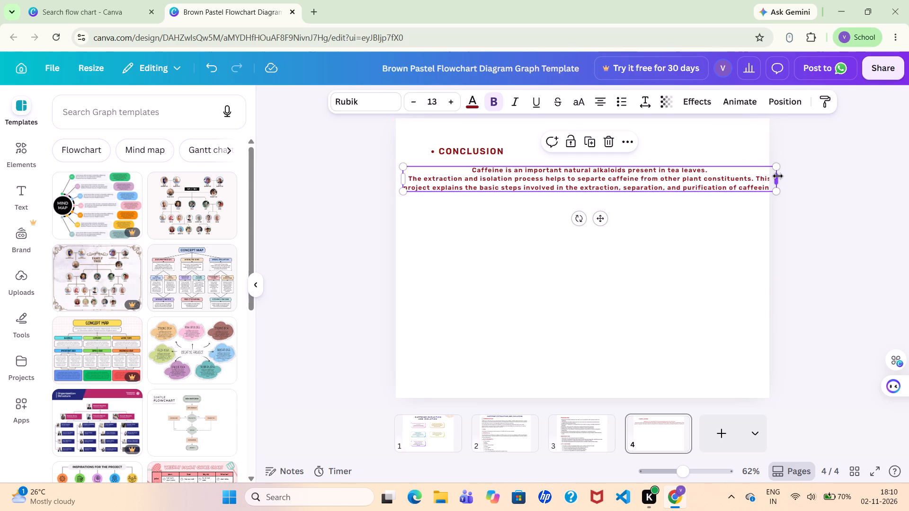
left_click_drag(778, 176, 754, 179)
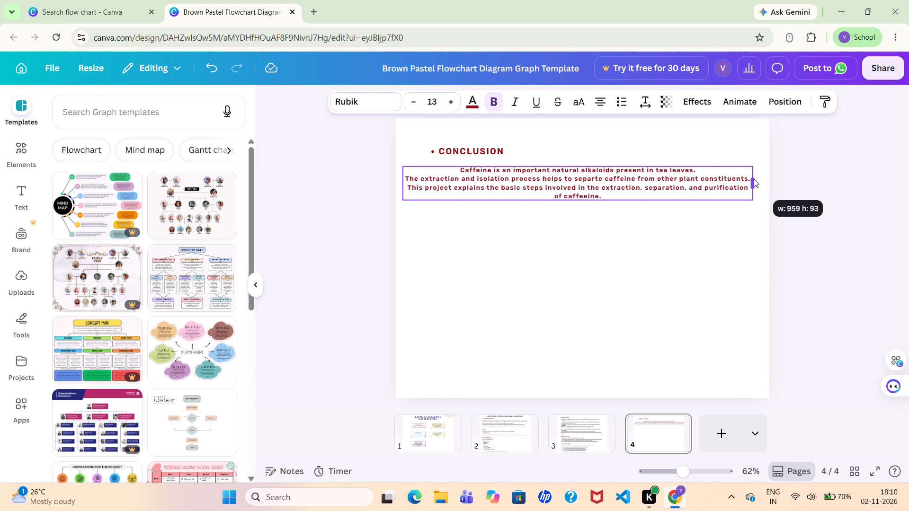
left_click_drag(754, 179, 746, 179)
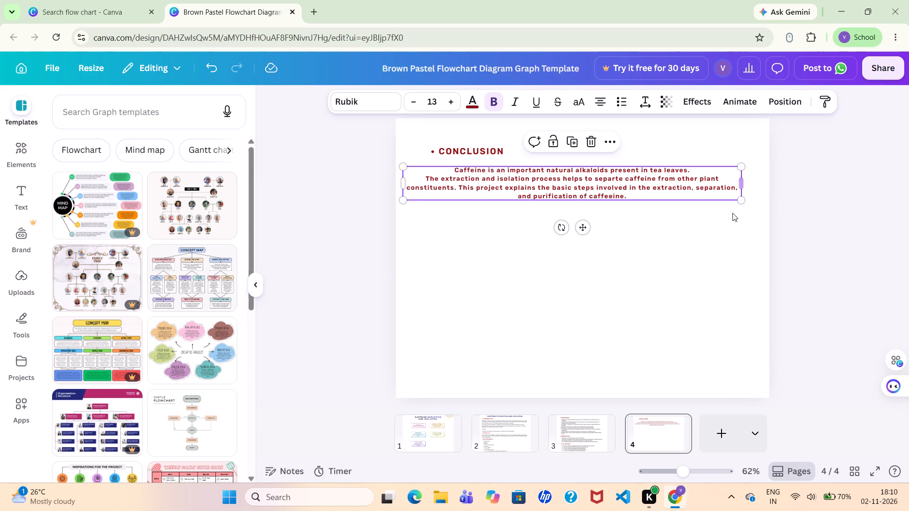
left_click(656, 186)
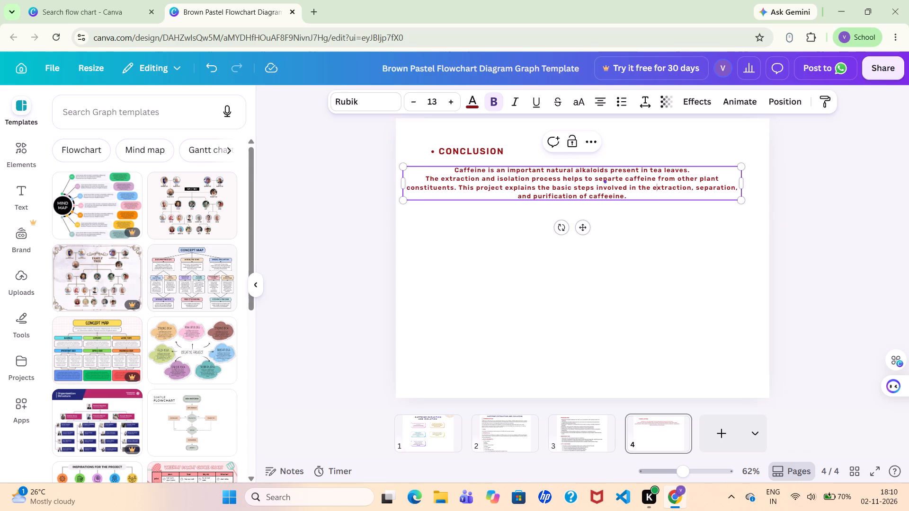
left_click_drag(623, 117, 601, 98)
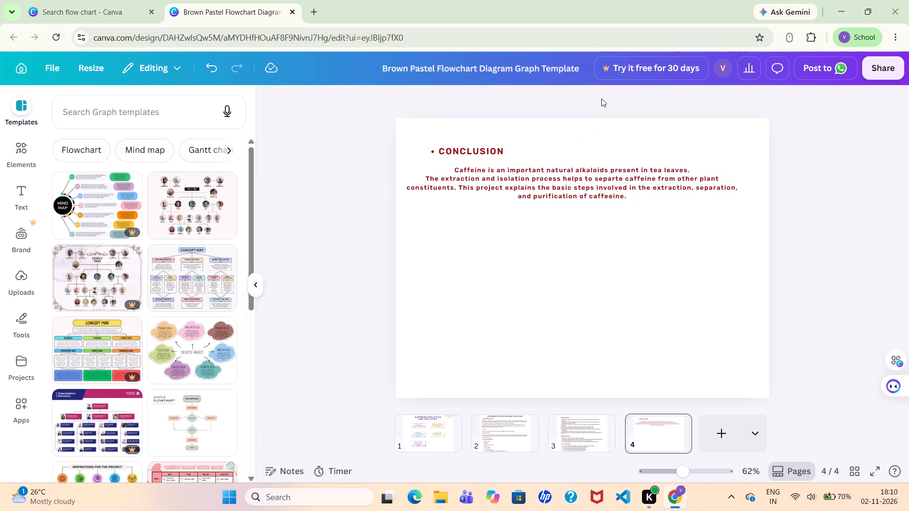
left_click(601, 98)
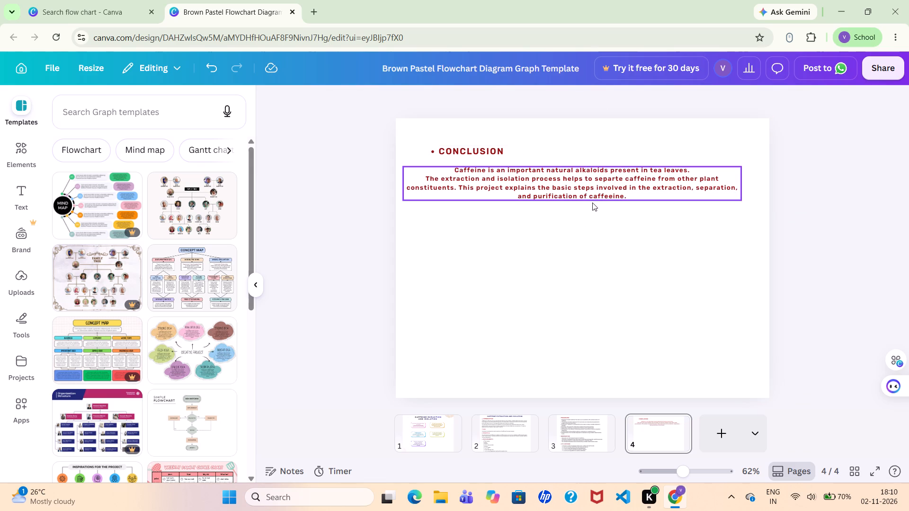
Left-align the conclusion paragraph.
left_click(590, 186)
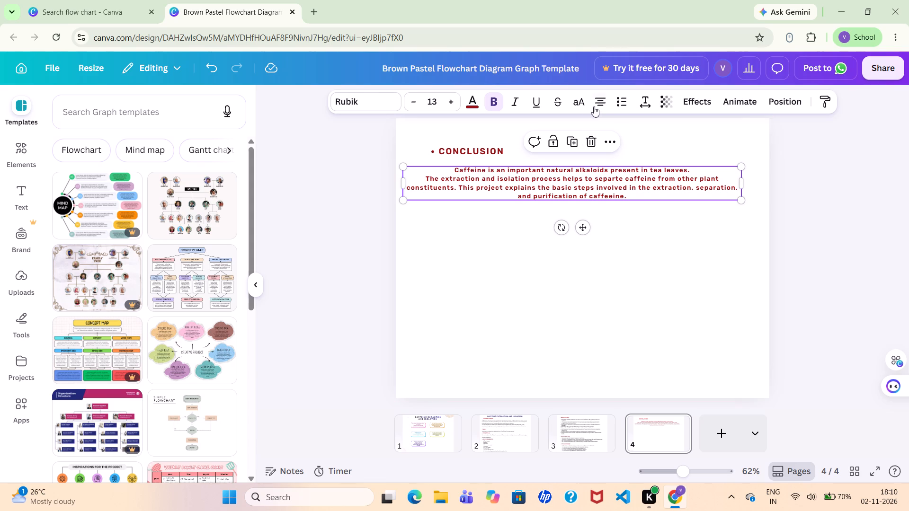
left_click(598, 100)
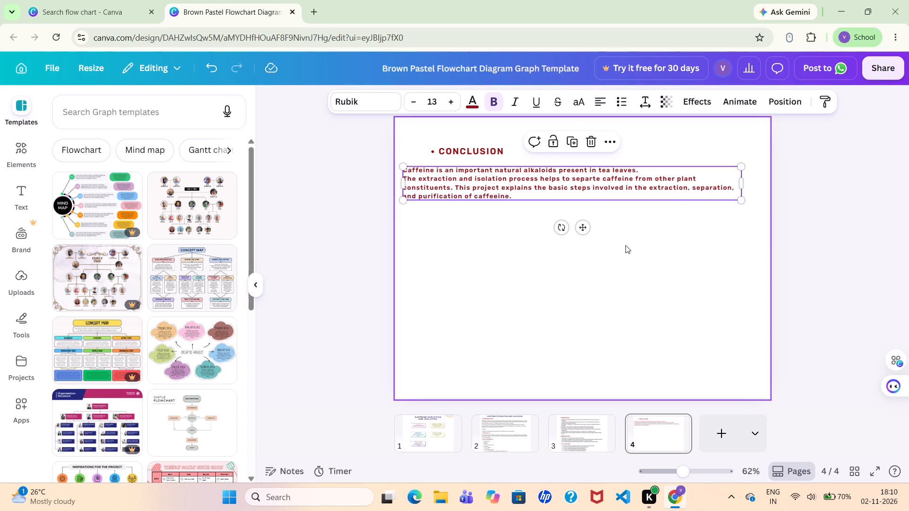
left_click_drag(632, 252, 576, 198)
left_click_drag(515, 261, 517, 239)
double_click(517, 239)
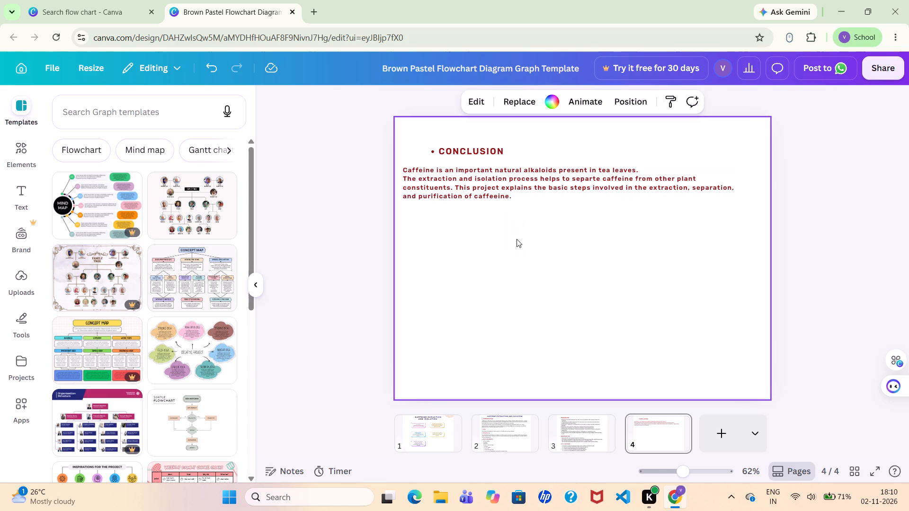
Position the conclusion paragraph just below the CONCLUSION heading, lined up with its bullet, and narrow the text box slightly.
left_click_drag(531, 174, 532, 174)
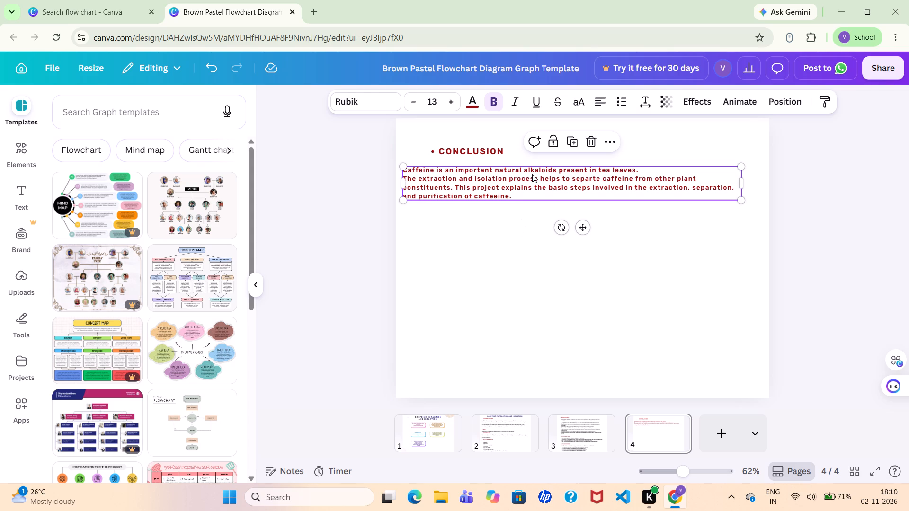
left_click_drag(532, 174, 548, 171)
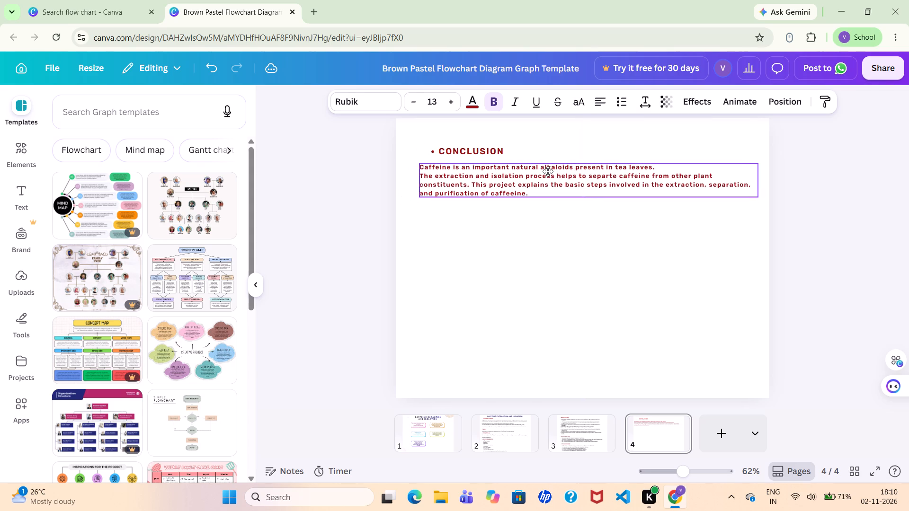
left_click_drag(548, 171, 543, 168)
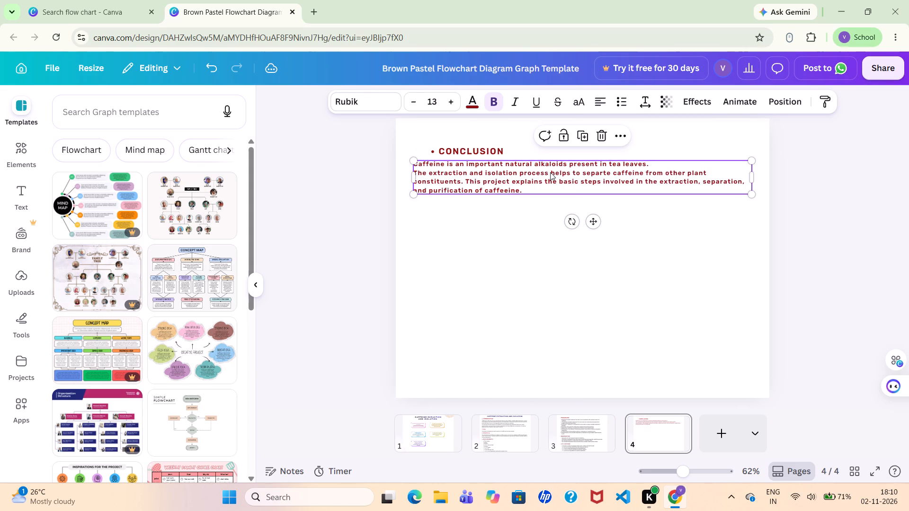
left_click_drag(553, 175, 567, 175)
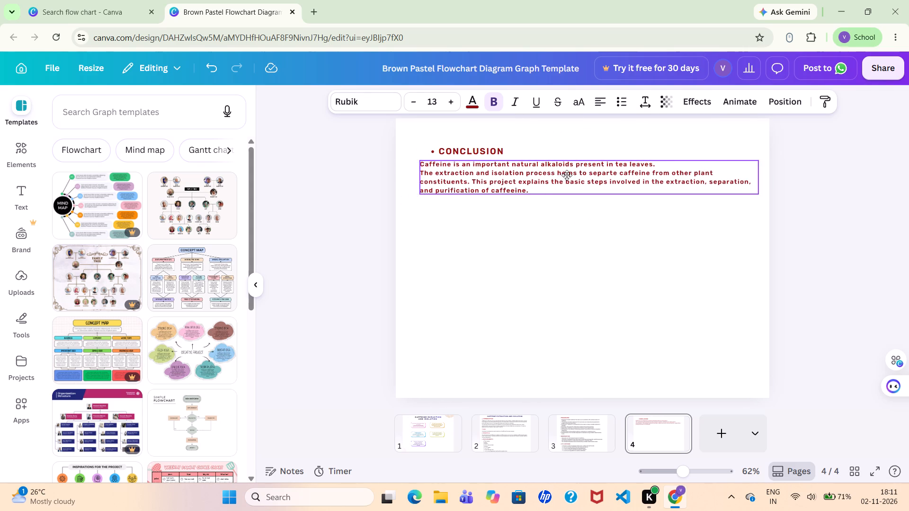
left_click_drag(567, 175, 569, 176)
left_click_drag(568, 176, 561, 178)
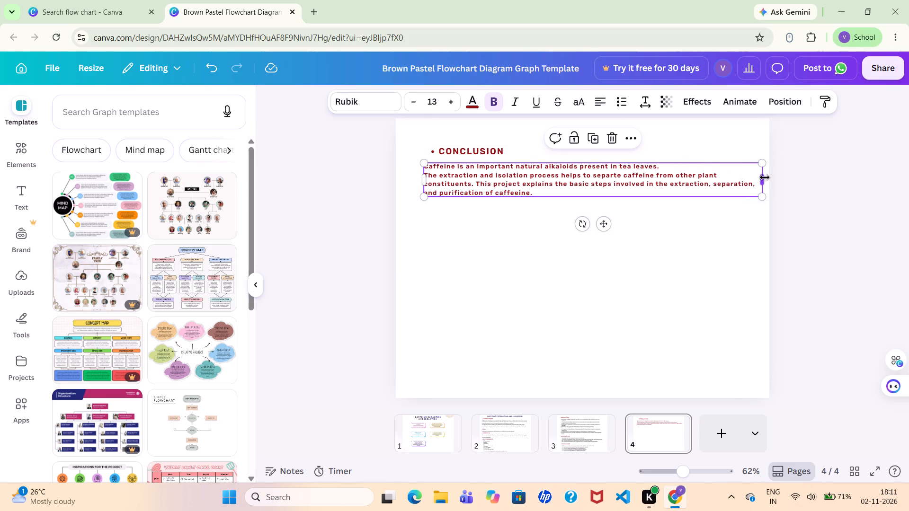
left_click_drag(765, 177, 755, 177)
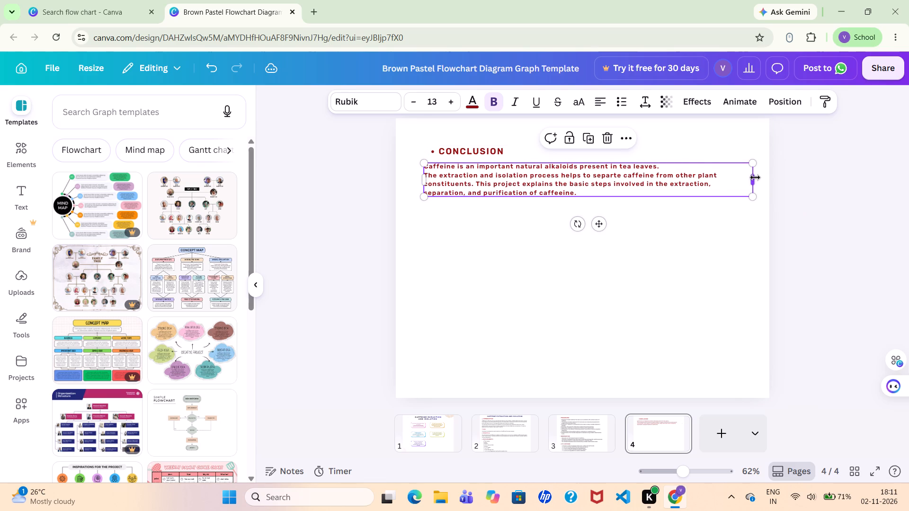
left_click_drag(697, 184, 700, 183)
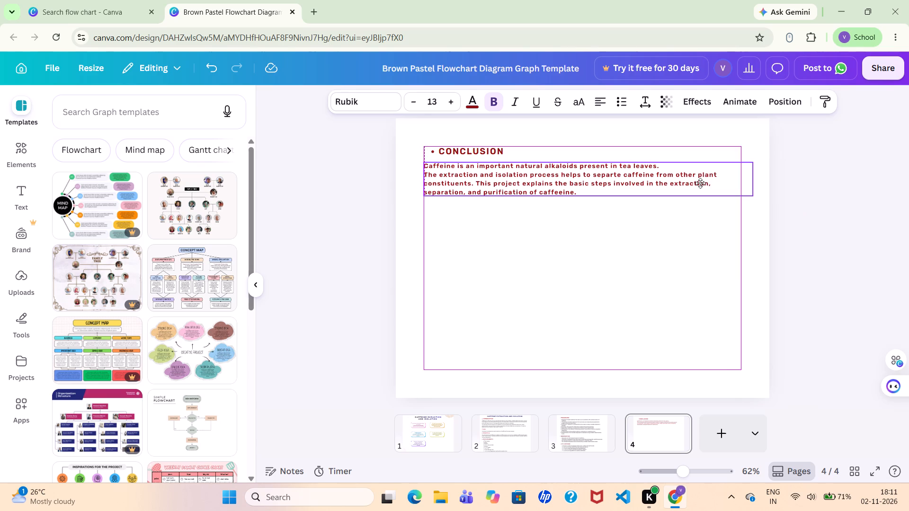
left_click_drag(700, 183, 703, 182)
scroll(638, 163, "left", 1)
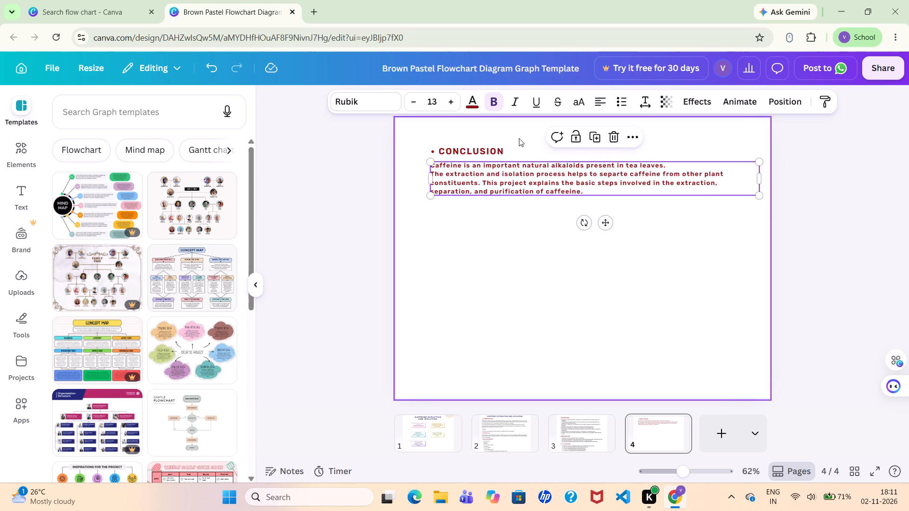
Shift the CONCLUSION heading slightly left so it starts just before the paragraph's left edge.
left_click(477, 148)
left_click_drag(477, 148, 472, 147)
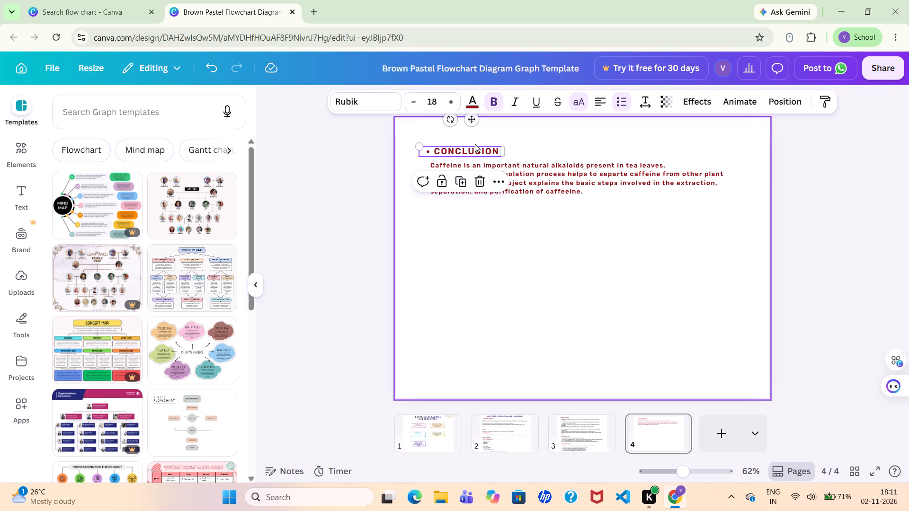
Change the text color of the conclusion paragraph to black.
left_click(517, 181)
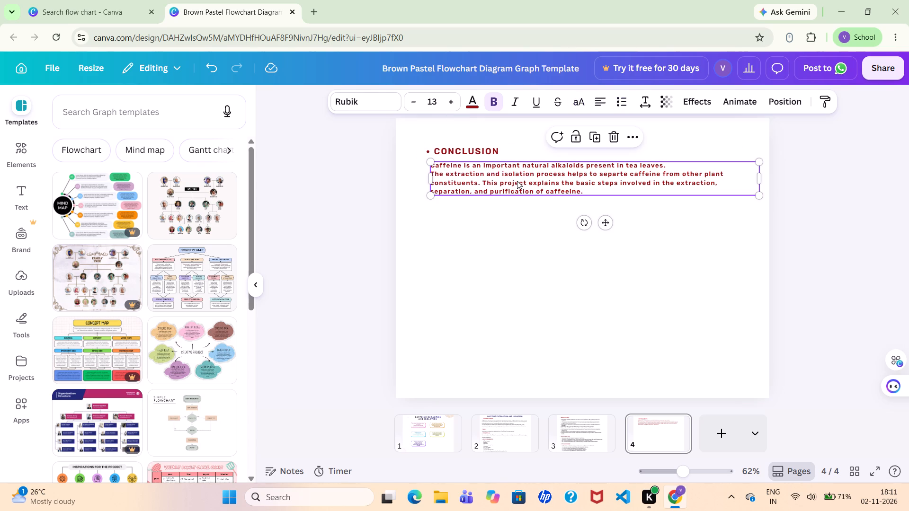
left_click(474, 99)
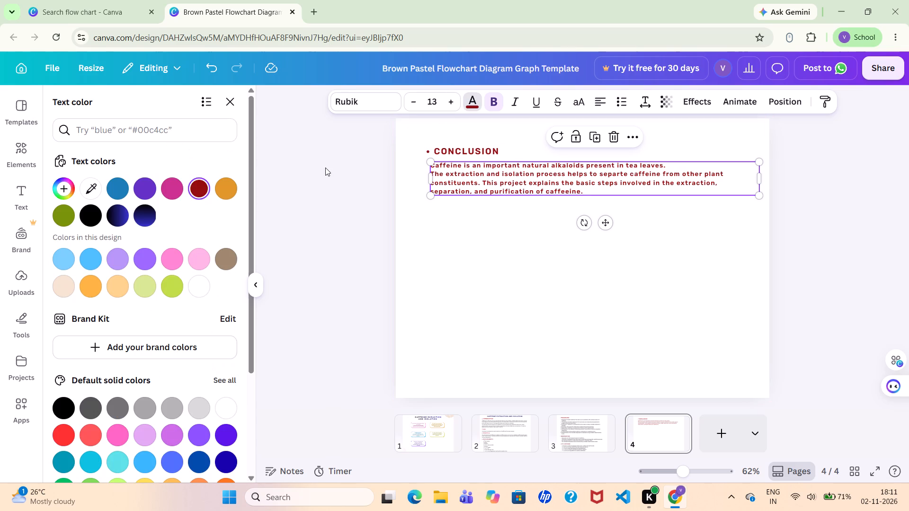
left_click(94, 215)
left_click(422, 270)
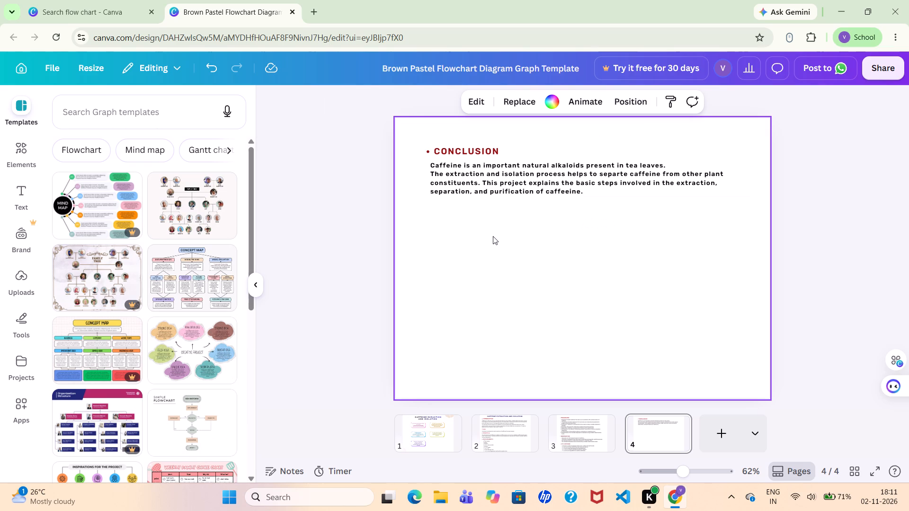
Add a new text box on page 4 below the conclusion paragraph and replace its placeholder text with "result".
key("t")
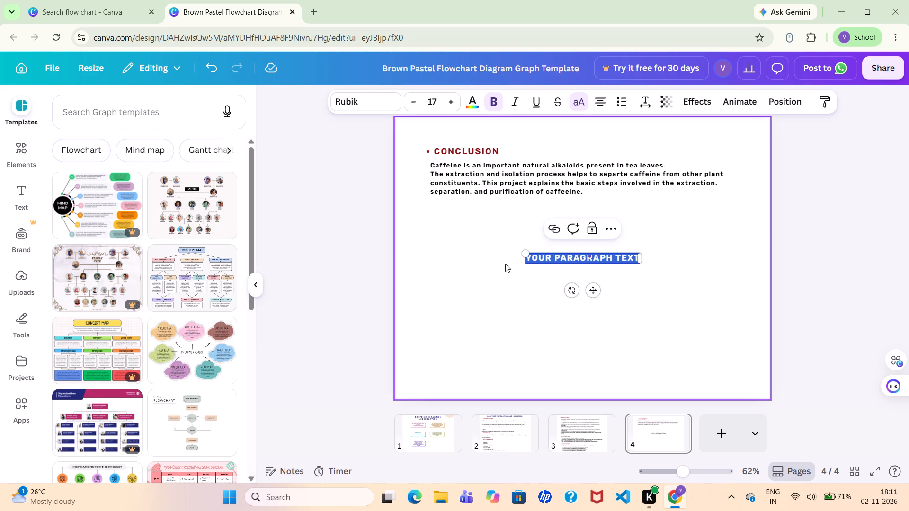
left_click(568, 255)
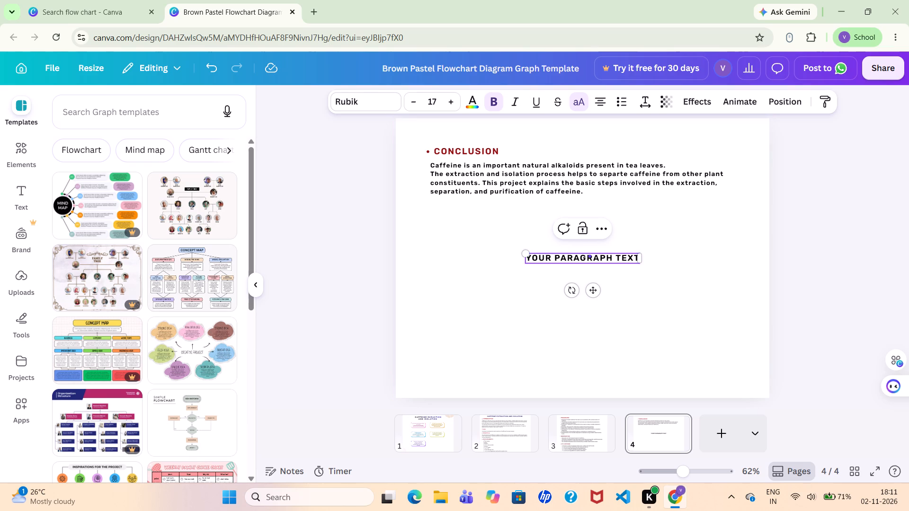
key("BackSpace")
key("BackSpace")
key("BackSpace")
key("BackSpace")
key("BackSpace")
key("BackSpace")
key("BackSpace")
key("BackSpace")
key("BackSpace")
key("BackSpace")
key("BackSpace")
key("BackSpace")
key("BackSpace")
key("BackSpace")
key("BackSpace")
key("BackSpace")
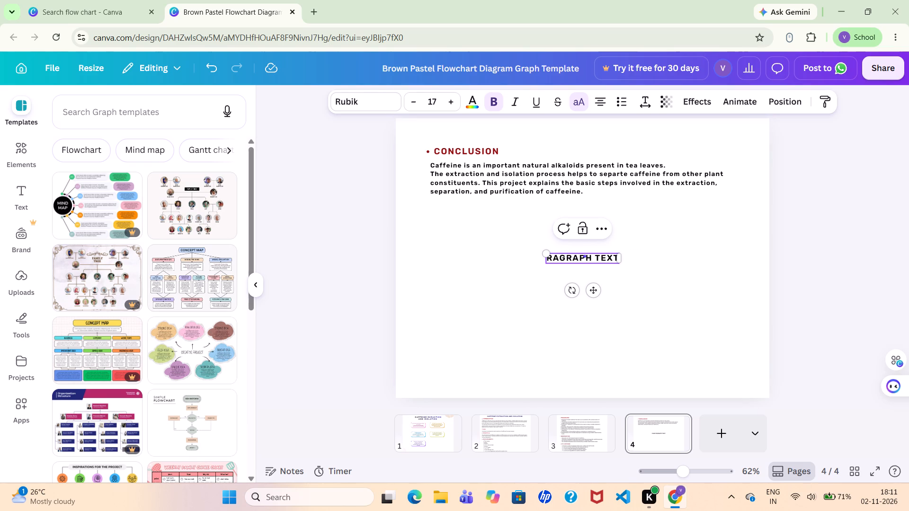
key("Right")
key("Right")
key("Right")
key("Right")
key("Right")
key("Right")
key("Right")
key("Right")
key("Right")
key("Right")
key("Right")
key("Right")
key("Right")
key("Right")
key("Right")
key("Right")
key("BackSpace")
key("BackSpace")
key("BackSpace")
key("BackSpace")
key("BackSpace")
key("BackSpace")
key("BackSpace")
key("BackSpace")
key("BackSpace")
key("BackSpace")
key("BackSpace")
key("BackSpace")
key("BackSpace")
key("BackSpace")
key("BackSpace")
key("BackSpace")
key("BackSpace")
key("BackSpace")
key("BackSpace")
key("BackSpace")
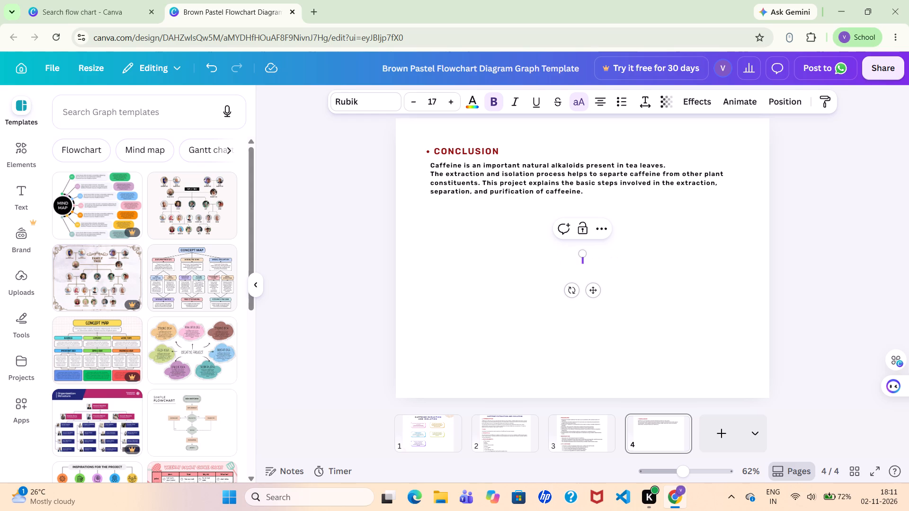
type("result")
key("space")
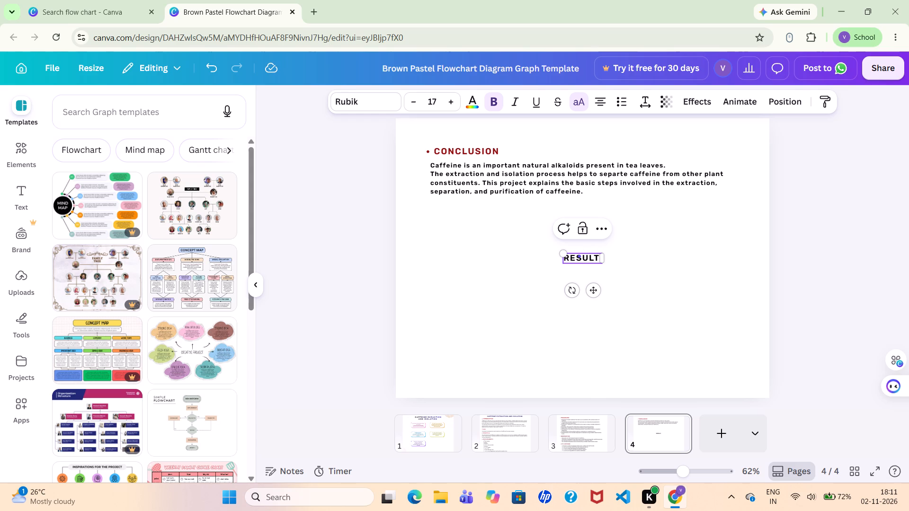
Color the "RESULT" text dark red to match the CONCLUSION heading and format it as a bulleted item.
double_click(568, 255)
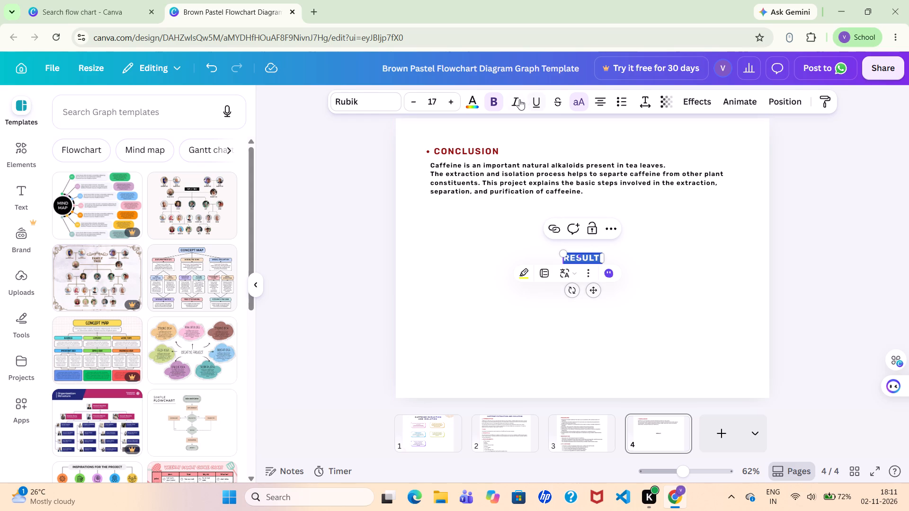
left_click(469, 103)
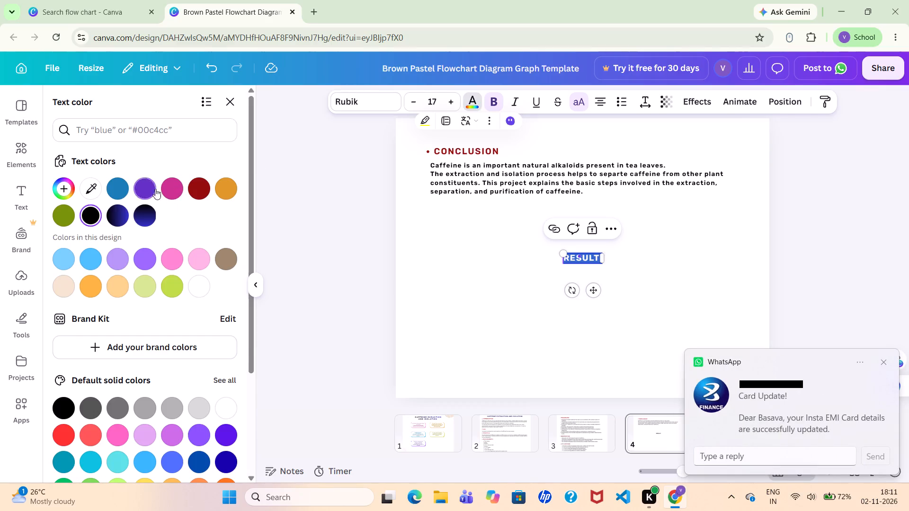
left_click(201, 188)
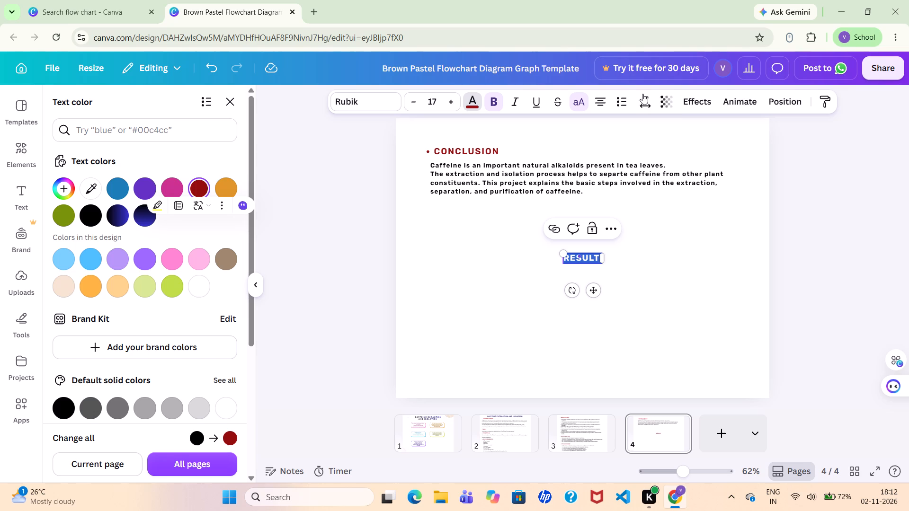
left_click(623, 101)
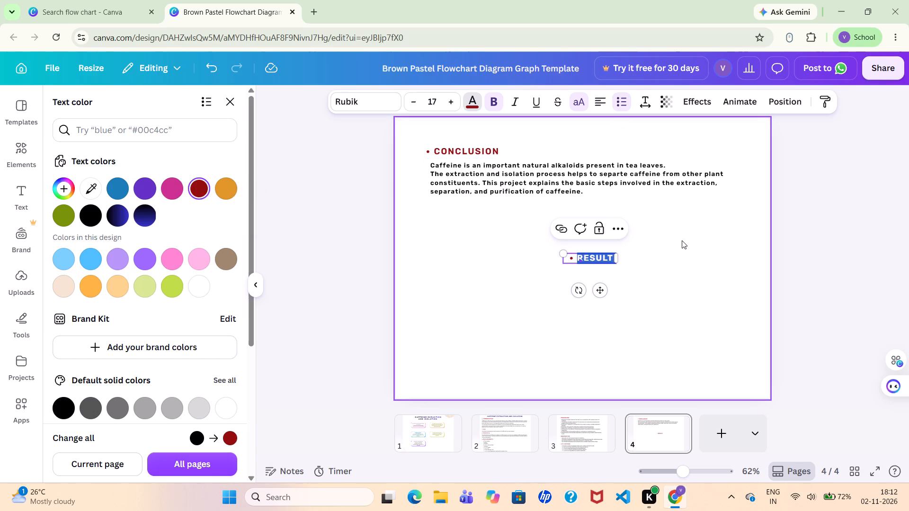
left_click(674, 246)
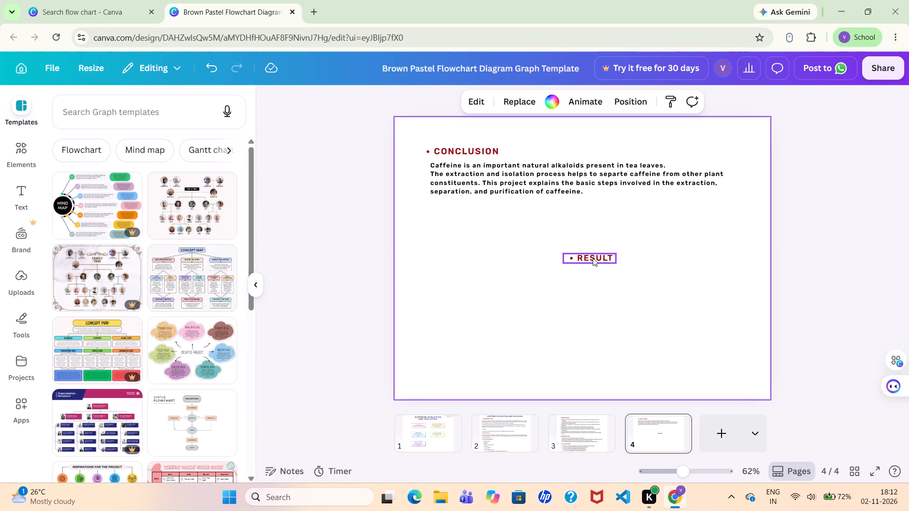
Move the RESULT heading below the conclusion paragraph so its bullet lines up with the CONCLUSION heading's bullet.
left_click_drag(593, 258, 472, 223)
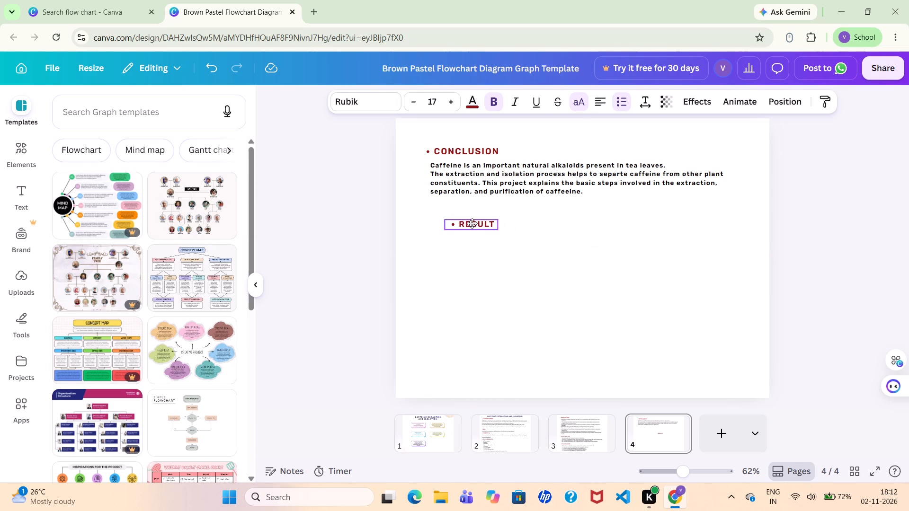
left_click_drag(472, 223, 453, 219)
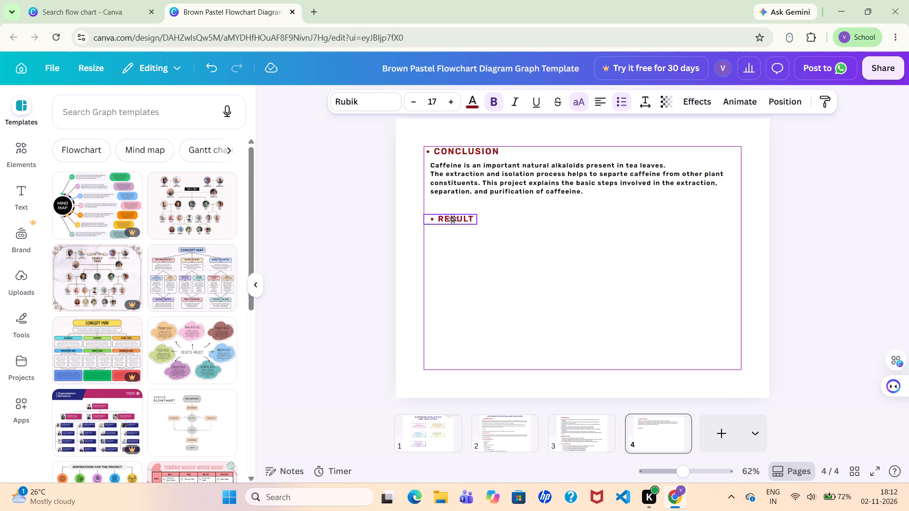
left_click_drag(453, 219, 448, 219)
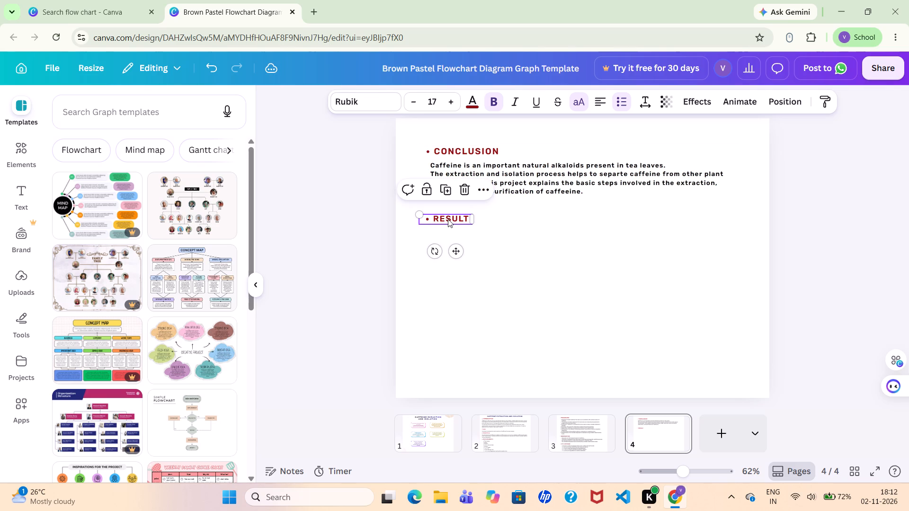
left_click(536, 227)
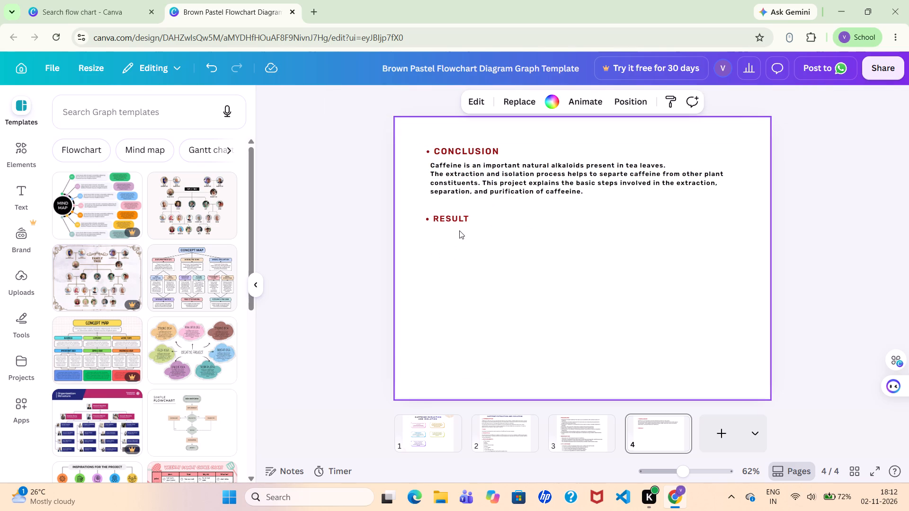
Add a new text box on page 4 below the RESULT heading and clear all of its placeholder text.
key("t")
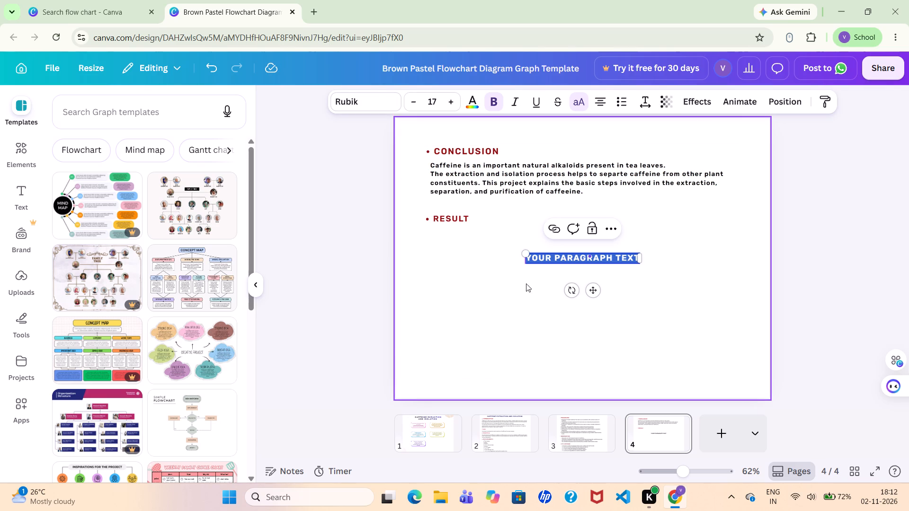
left_click(563, 257)
key("BackSpace")
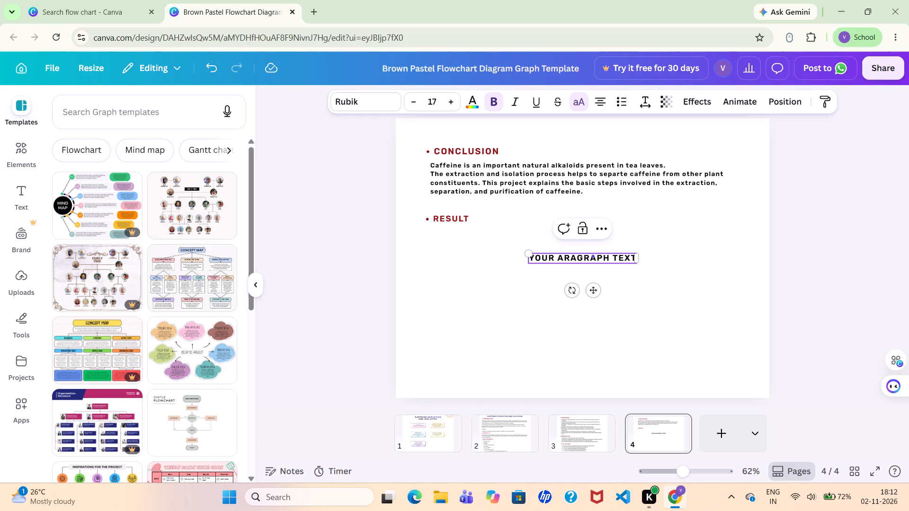
key("BackSpace")
key("BackSpace")
key("BackSpace")
key("BackSpace")
key("BackSpace")
key("BackSpace")
key("BackSpace")
key("BackSpace")
key("BackSpace")
key("BackSpace")
key("BackSpace")
key("BackSpace")
key("BackSpace")
key("BackSpace")
key("BackSpace")
key("BackSpace")
key("BackSpace")
key("BackSpace")
key("BackSpace")
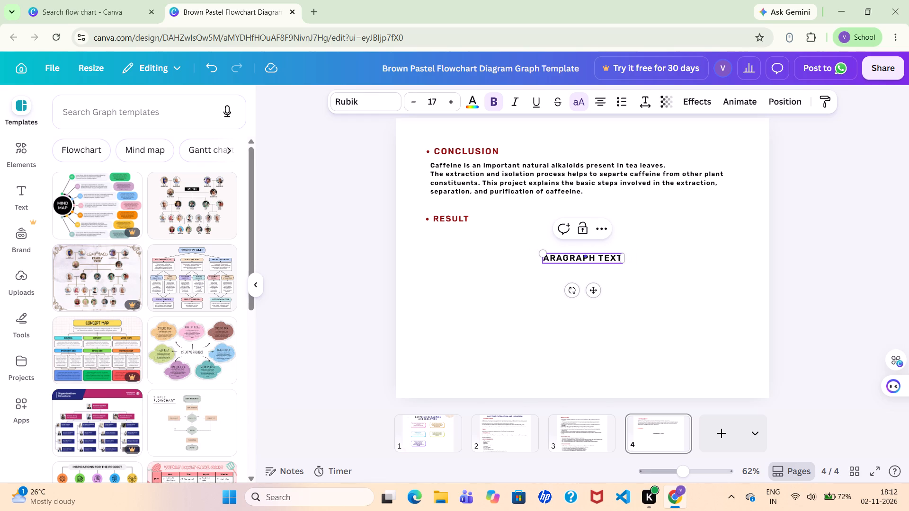
key("Right")
key("Right")
key("Right")
key("Right")
key("Right")
key("Right")
key("Right")
key("Right")
key("Right")
key("Right")
key("Right")
key("Right")
key("Right")
key("Right")
key("Right")
key("BackSpace")
key("BackSpace")
key("BackSpace")
key("BackSpace")
key("BackSpace")
key("BackSpace")
key("BackSpace")
key("BackSpace")
key("BackSpace")
key("BackSpace")
key("BackSpace")
key("BackSpace")
key("BackSpace")
key("BackSpace")
key("BackSpace")
key("BackSpace")
key("BackSpace")
key("BackSpace")
key("BackSpace")
key("BackSpace")
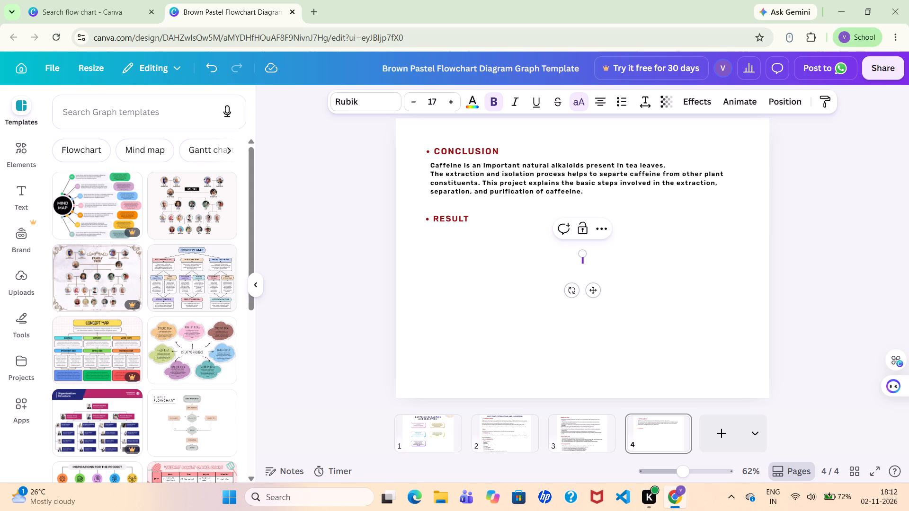
Start the new text box with "t" and turn off its uppercase formatting.
key("t")
left_click(575, 106)
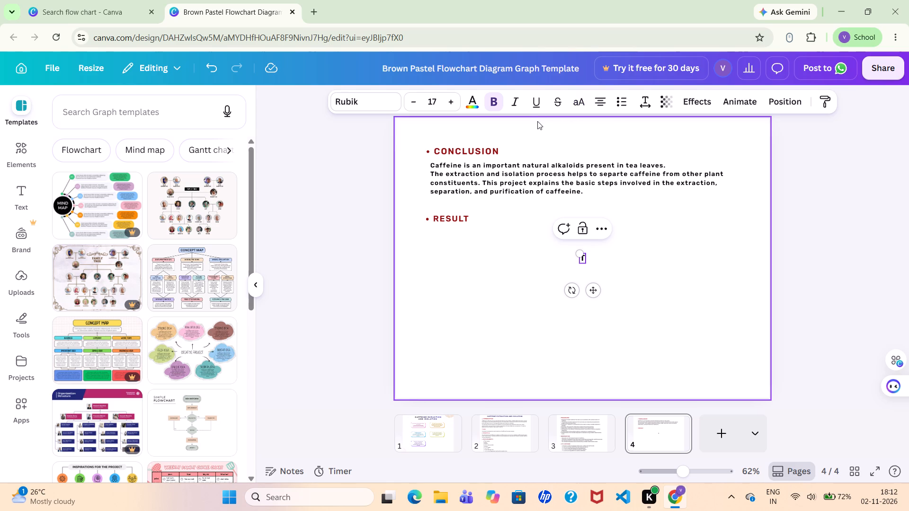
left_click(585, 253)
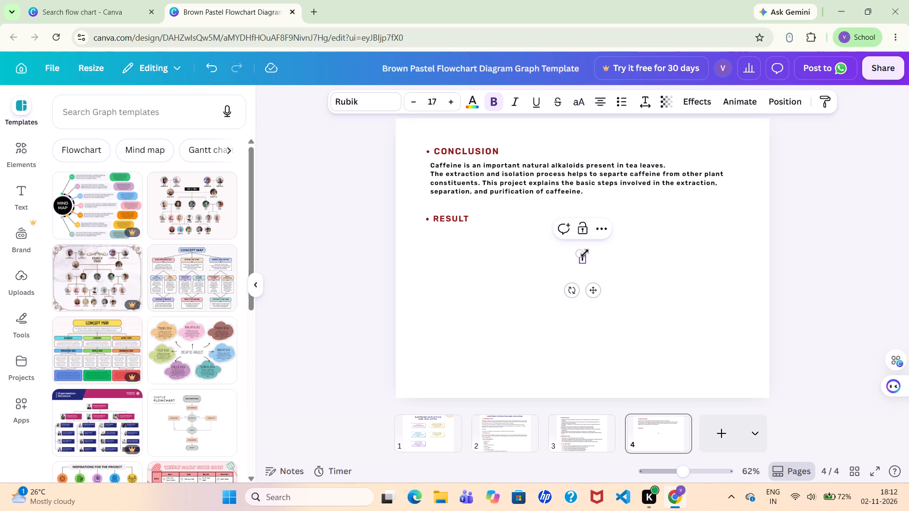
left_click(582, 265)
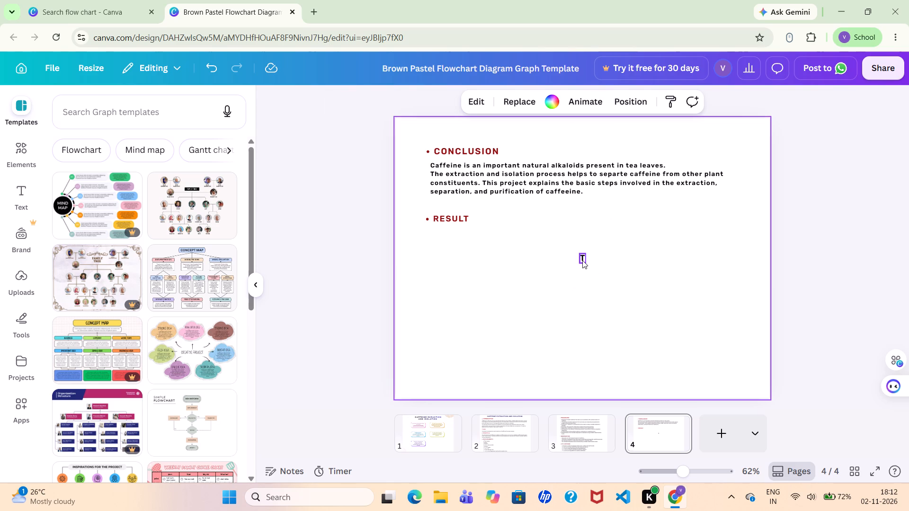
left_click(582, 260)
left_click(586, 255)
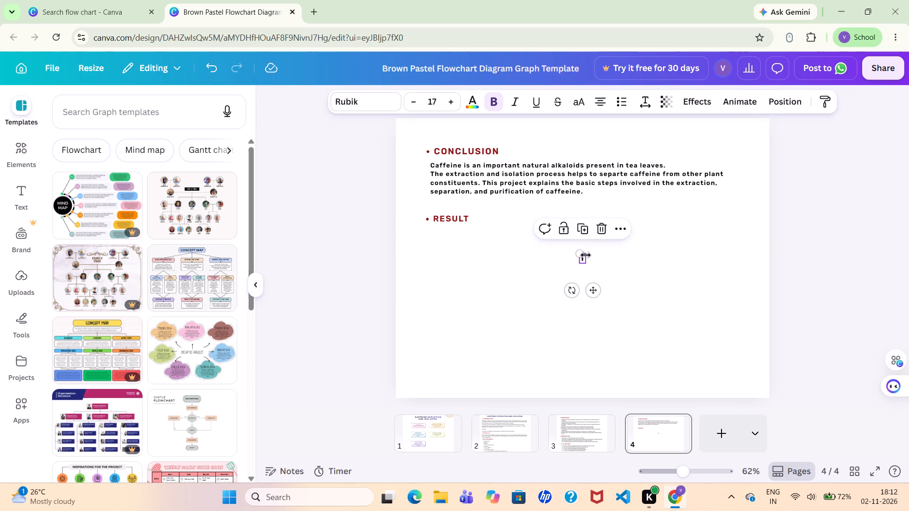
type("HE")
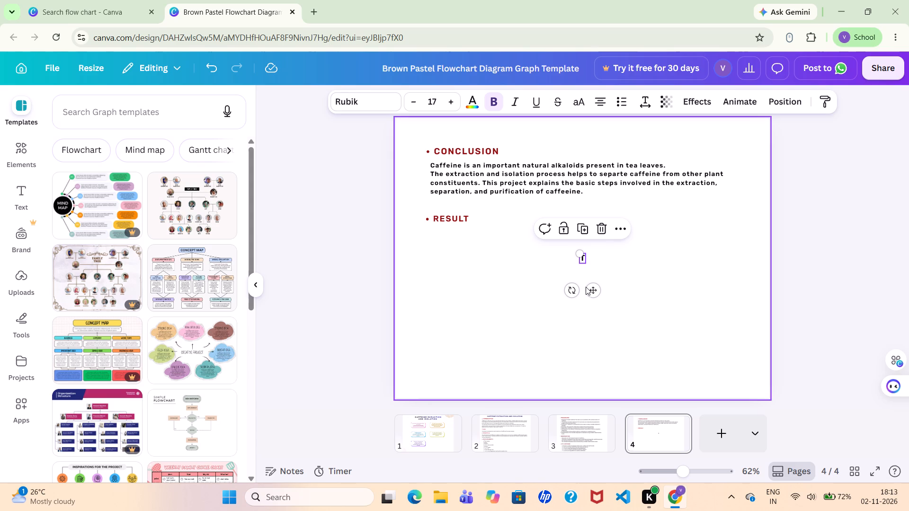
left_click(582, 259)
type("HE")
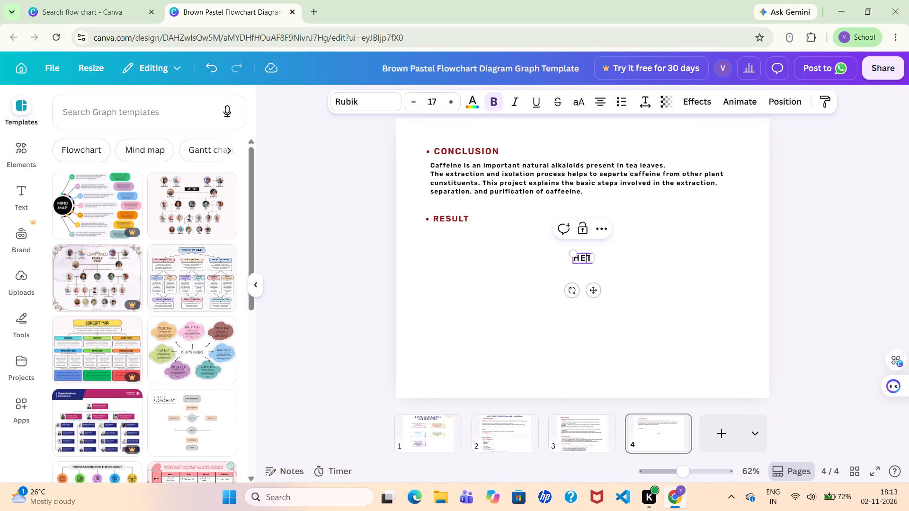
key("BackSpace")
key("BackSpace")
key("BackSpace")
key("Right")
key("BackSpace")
Write in the new text box: "The study explains the general process of extraction and isolation of caffeine from leaves.".
key("t")
key("space")
type("study")
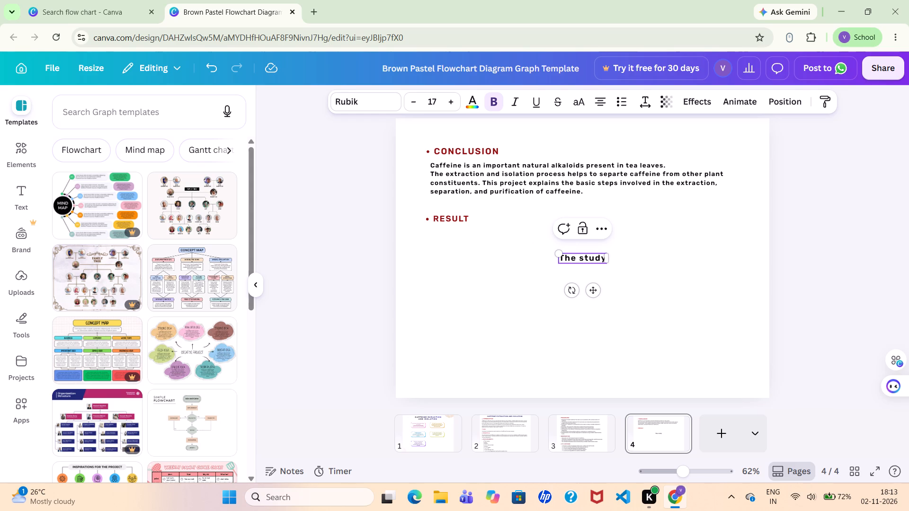
key("space")
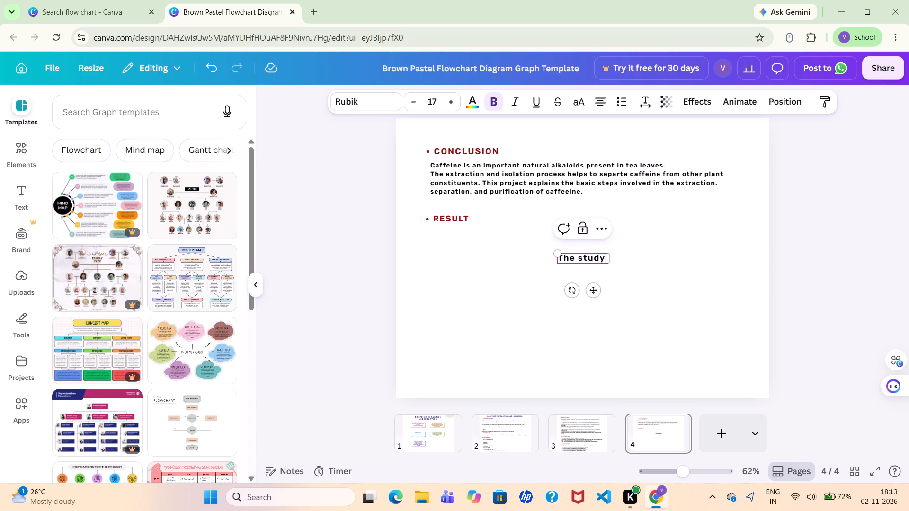
type("explains")
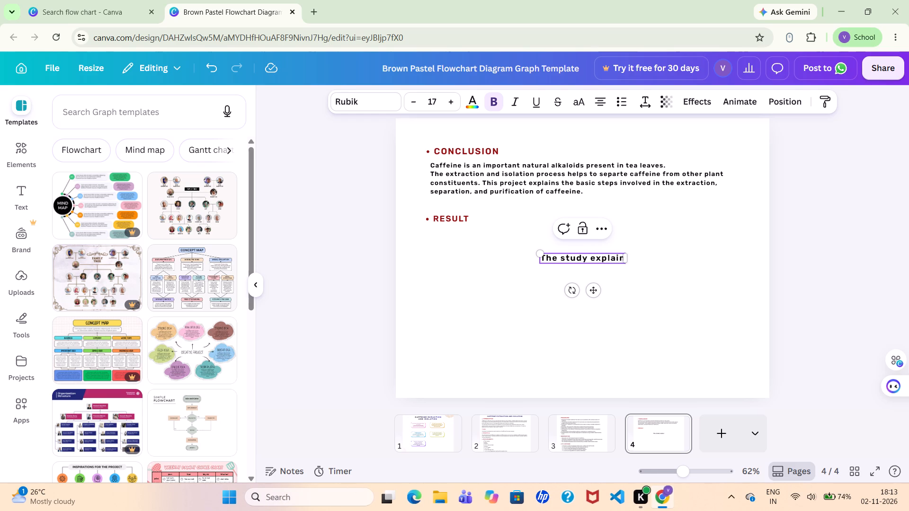
key("space")
type("the general")
key("space")
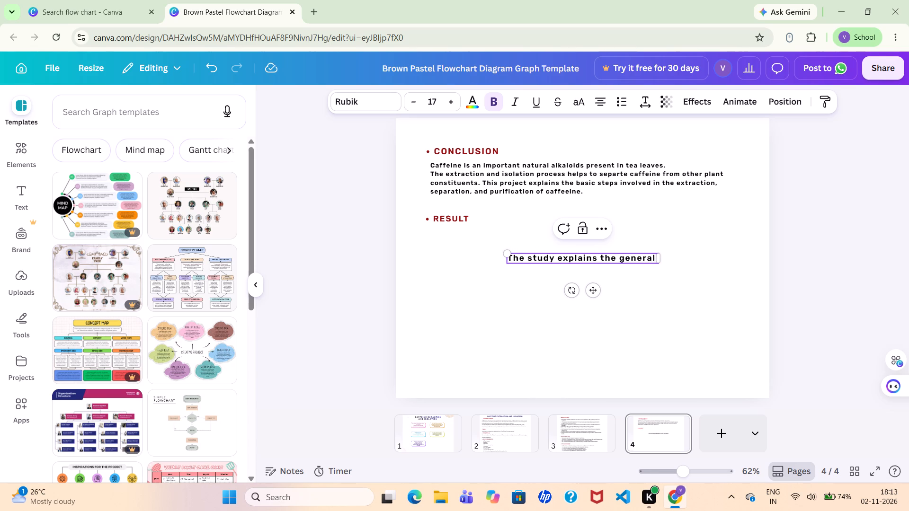
type("process")
key("space")
type("of extraction")
key("space")
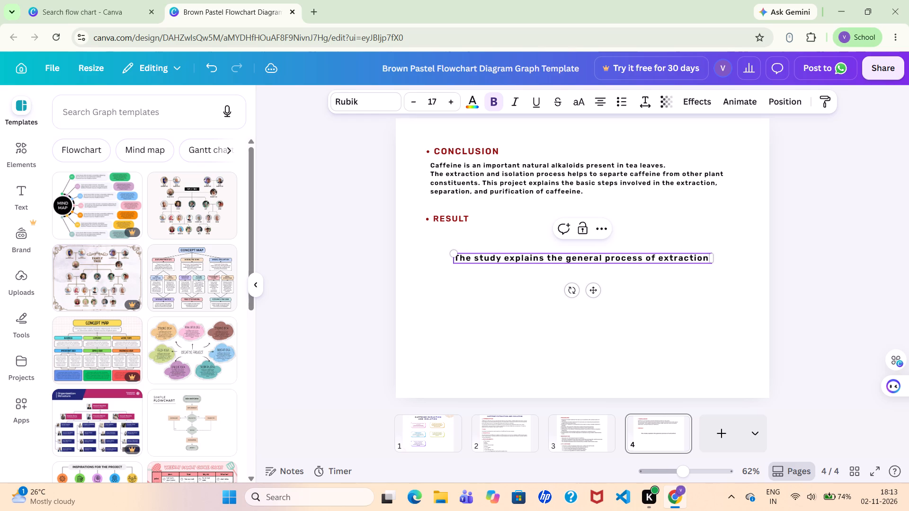
type("and isolation")
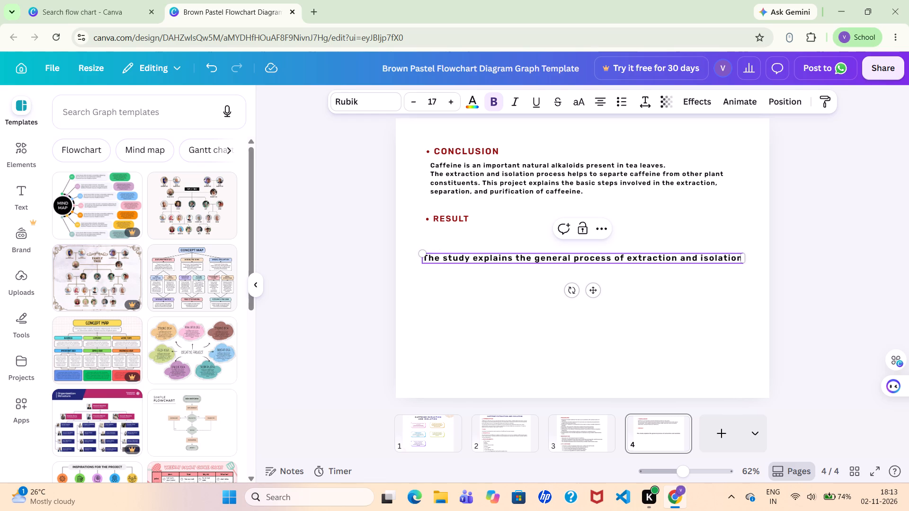
key("space")
type("of caffeine")
key("space")
type("from leaves")
key("space")
key("BackSpace")
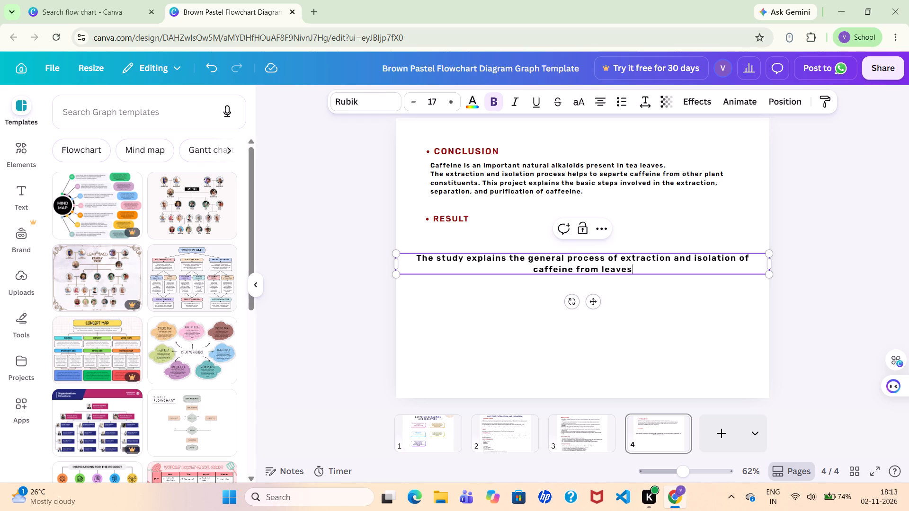
type(".")
Continue the result paragraph after "leaves." with the words "Caffeine is obtained".
key("space")
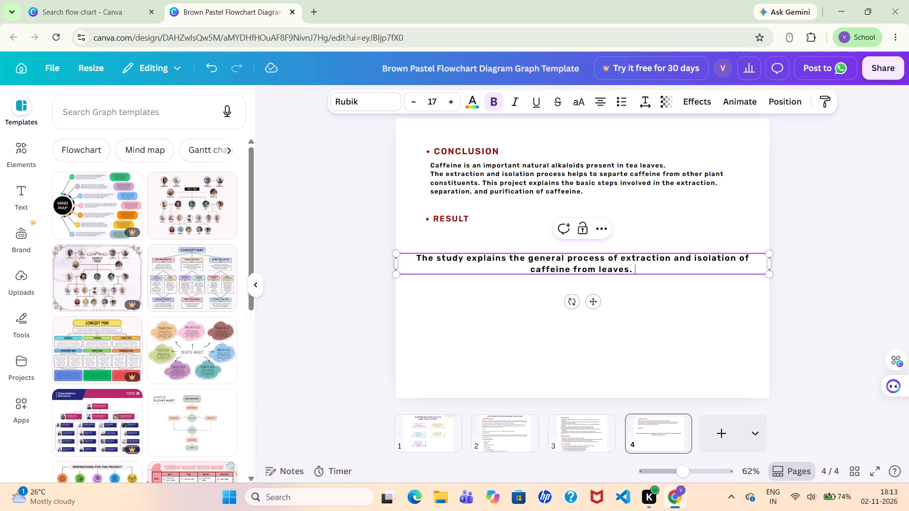
key("c")
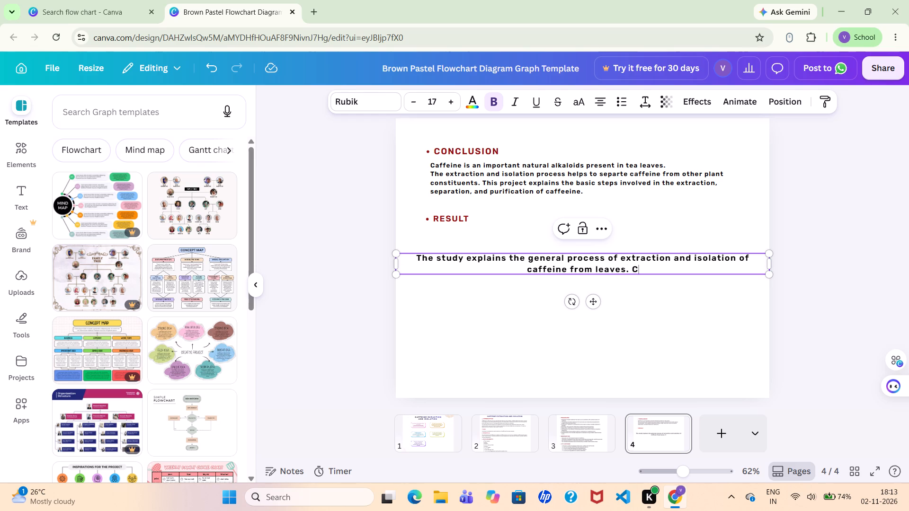
type("affeine")
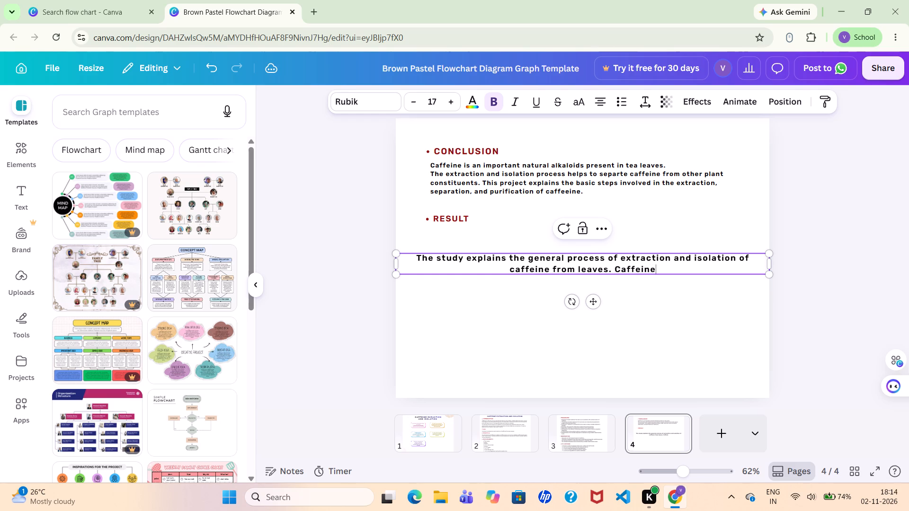
key("space")
type("is obt")
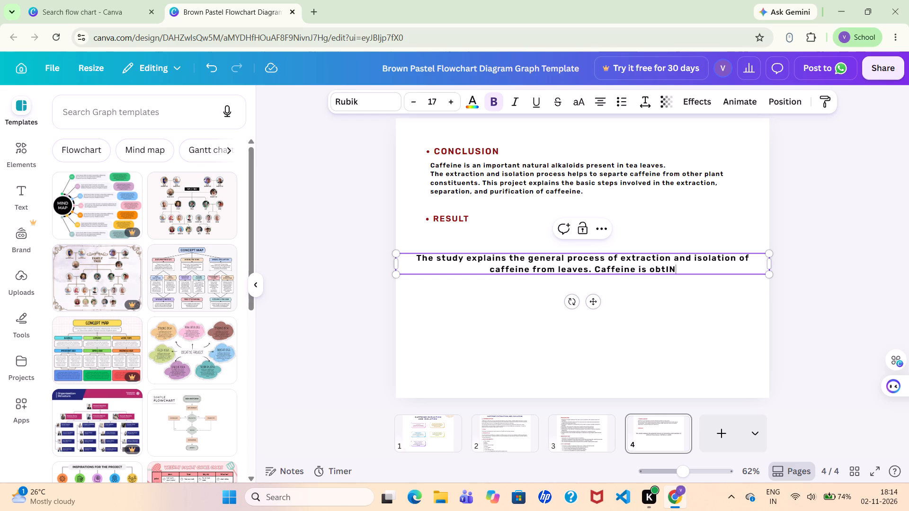
key("BackSpace")
key("BackSpace")
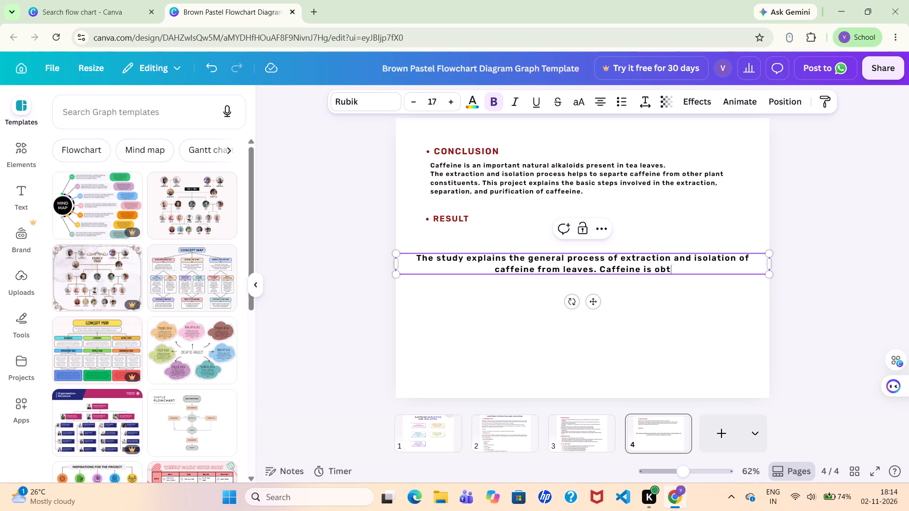
key("i")
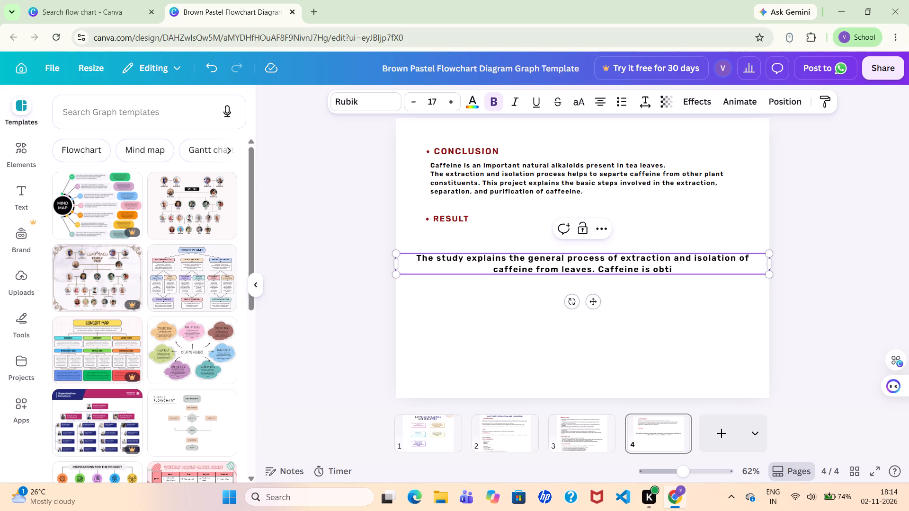
type("ne")
key("d")
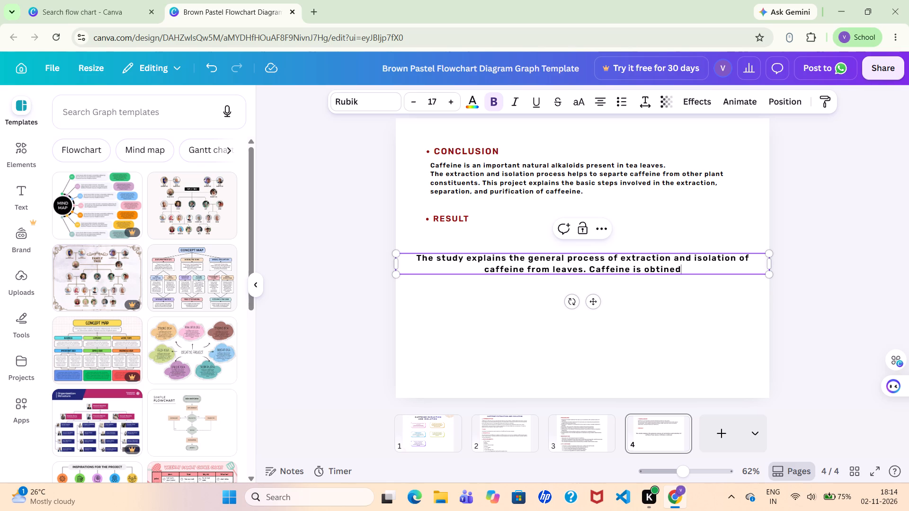
key("BackSpace")
key("BackSpace")
key("BackSpace")
key("BackSpace")
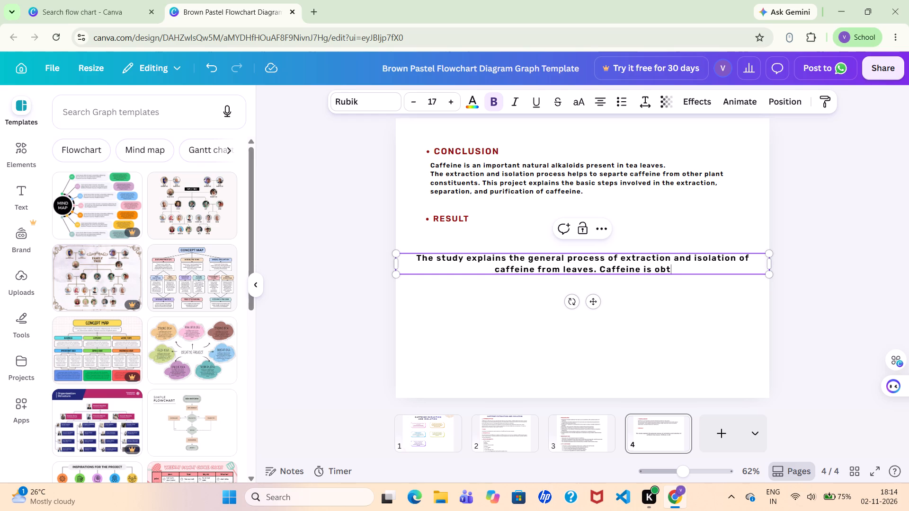
type("ained")
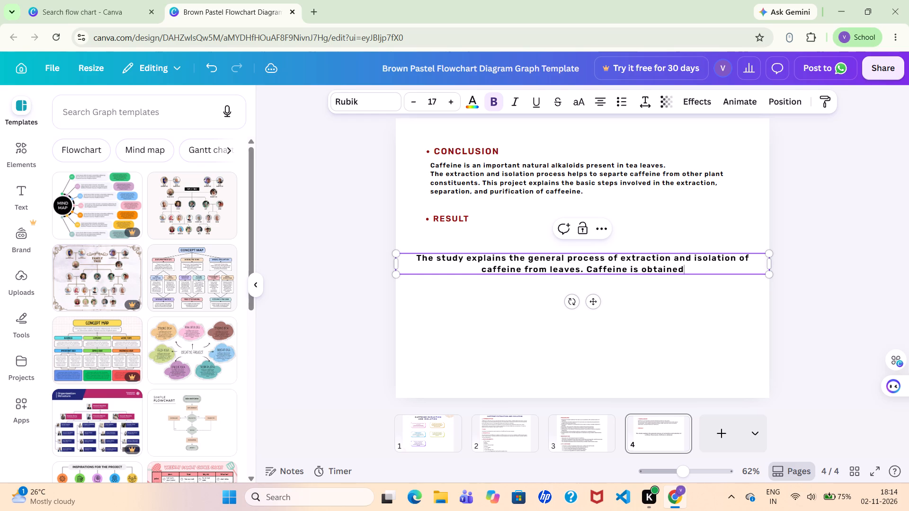
key("space")
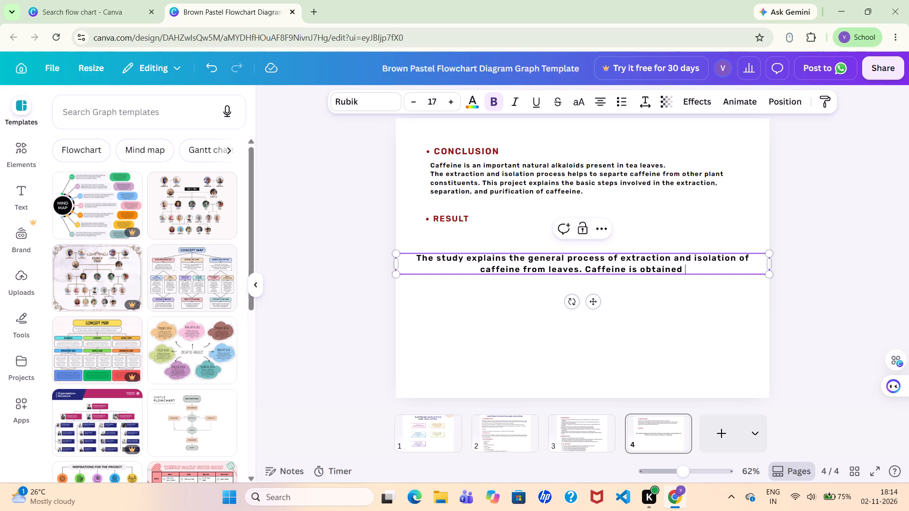
Replace the word "obtained" at the end of the result paragraph with "identified".
key("BackSpace")
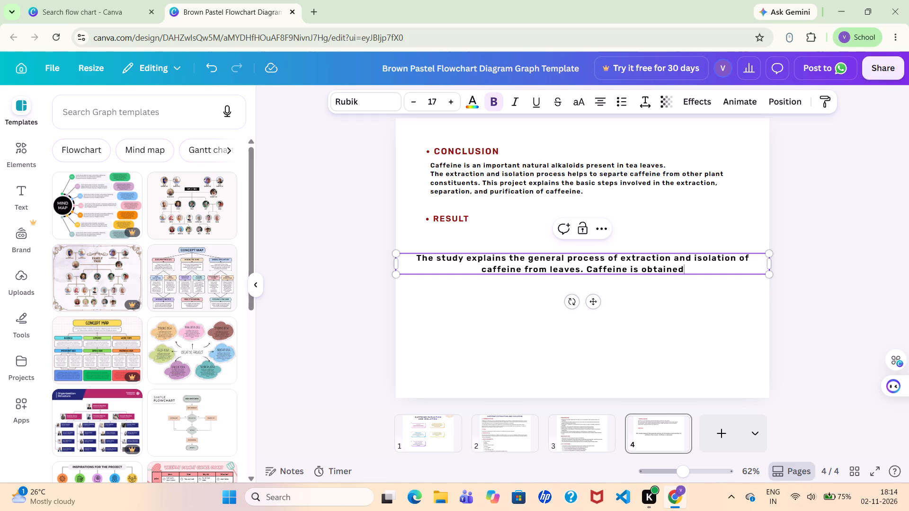
key("BackSpace")
key("BackSpace")
key("BackSpace")
key("BackSpace")
key("BackSpace")
key("BackSpace")
key("BackSpace")
key("BackSpace")
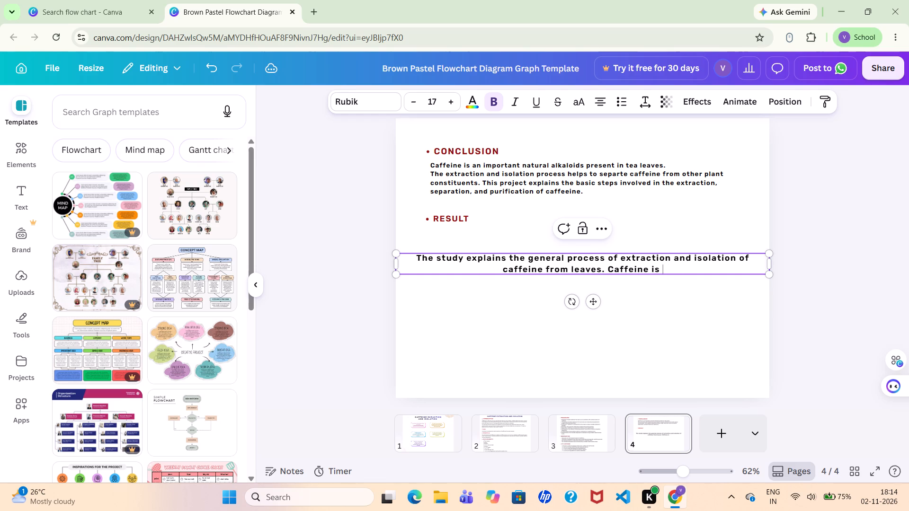
type("identid")
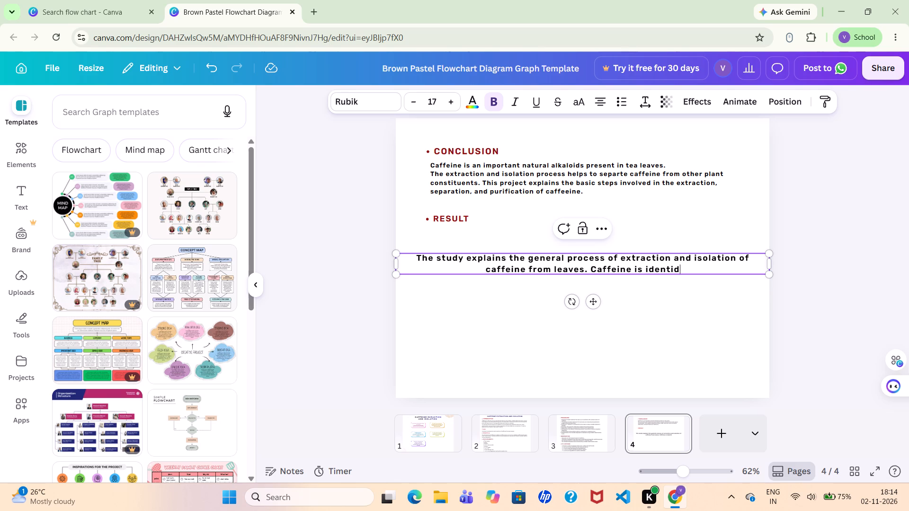
key("BackSpace")
type("fi")
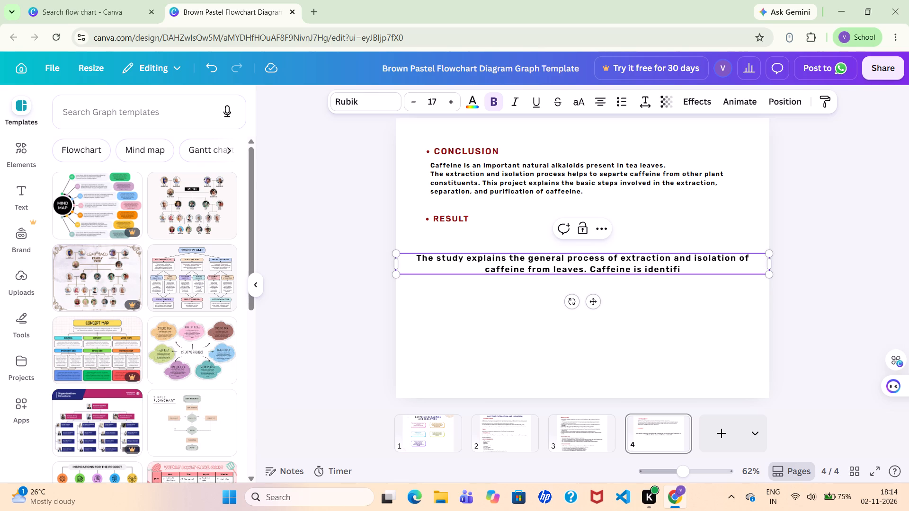
type("ed")
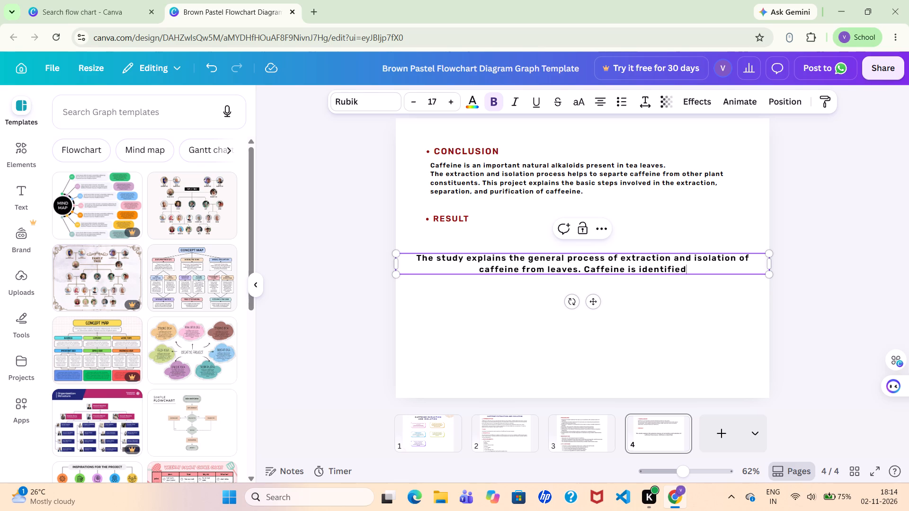
Continue the result paragraph's second sentence with "as a naturally occuring purine alkaloid".
key("space")
type("as a naut")
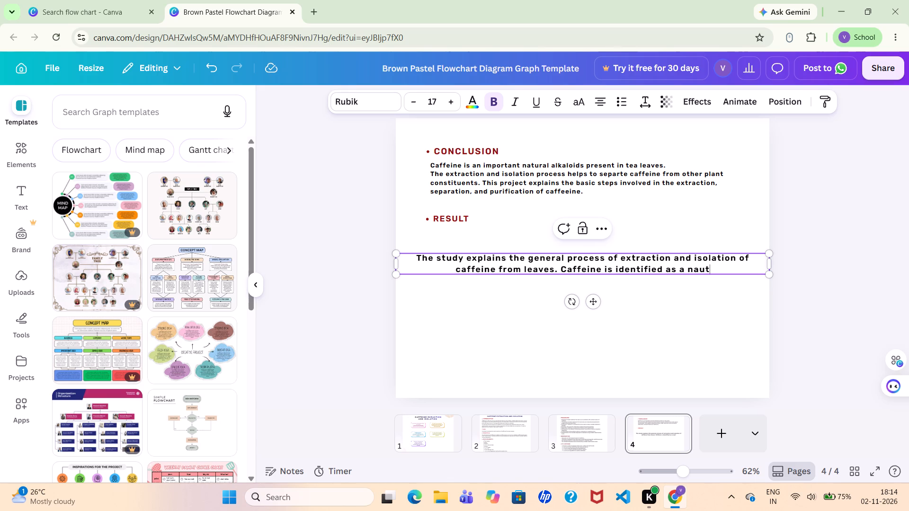
key("BackSpace")
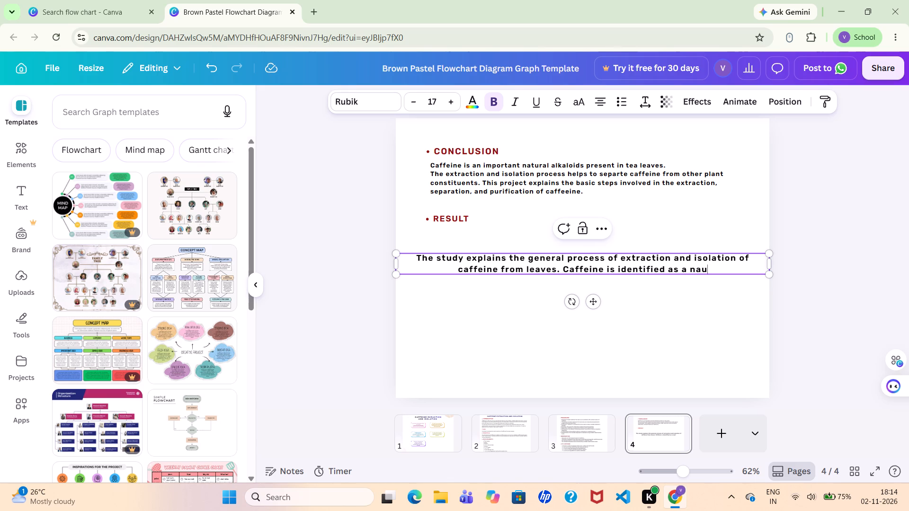
key("BackSpace")
type("turally")
key("space")
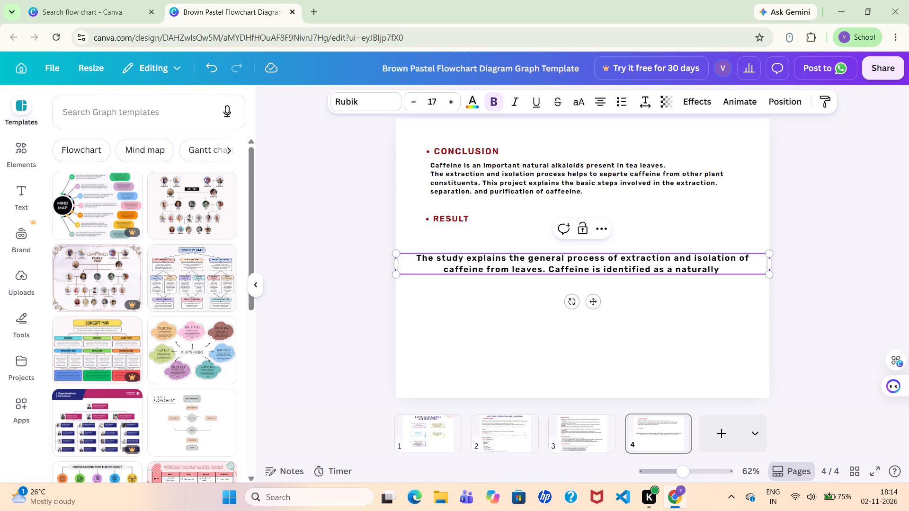
type("occuring")
key("space")
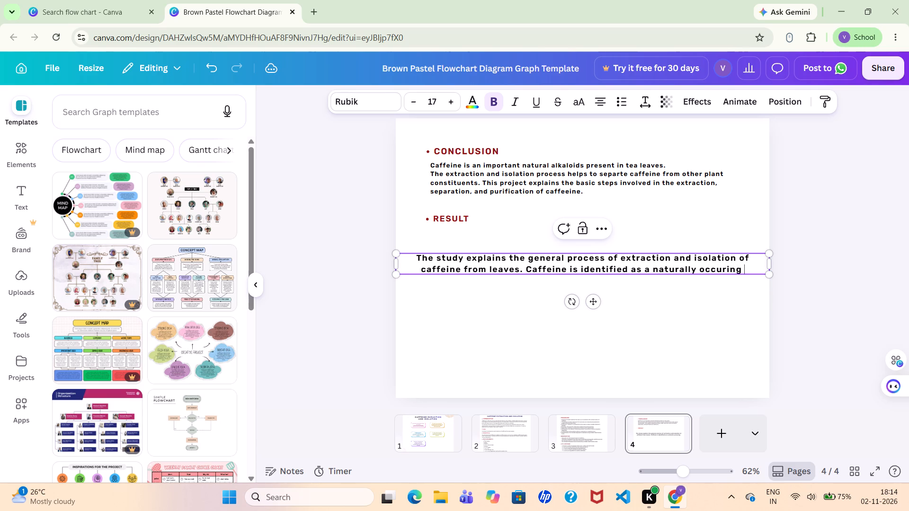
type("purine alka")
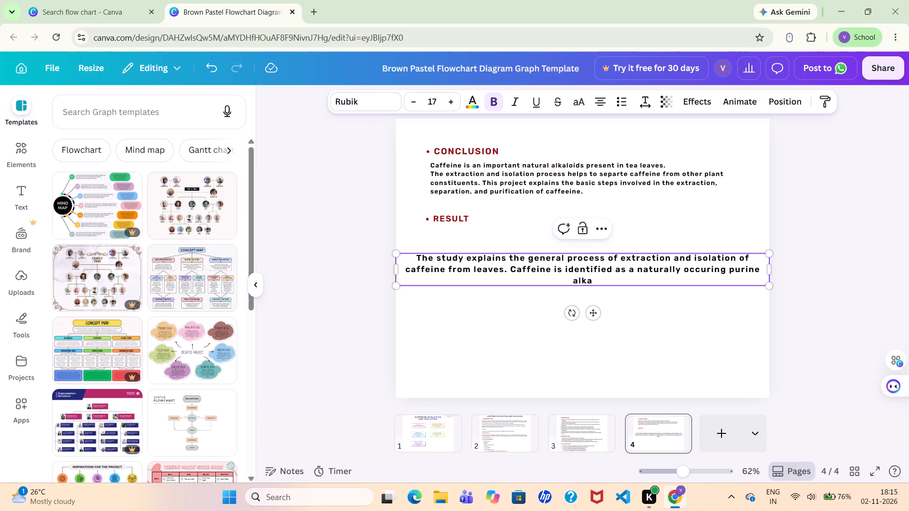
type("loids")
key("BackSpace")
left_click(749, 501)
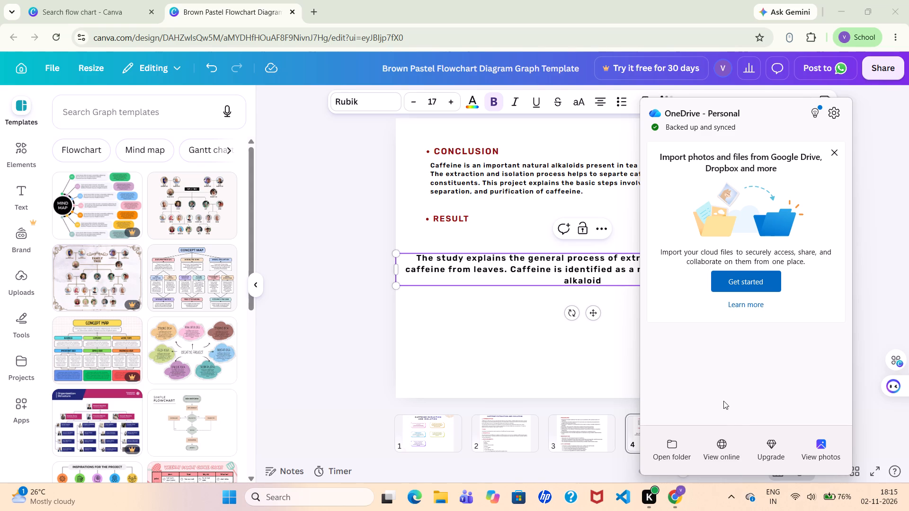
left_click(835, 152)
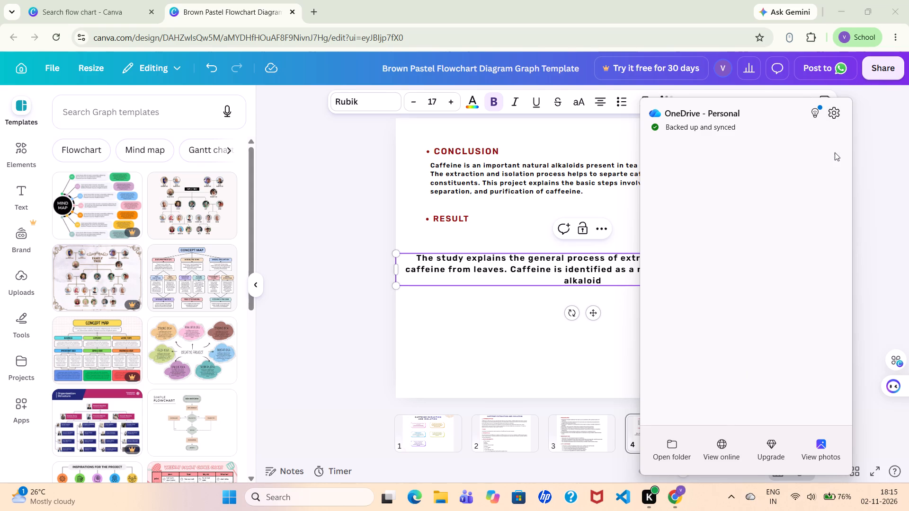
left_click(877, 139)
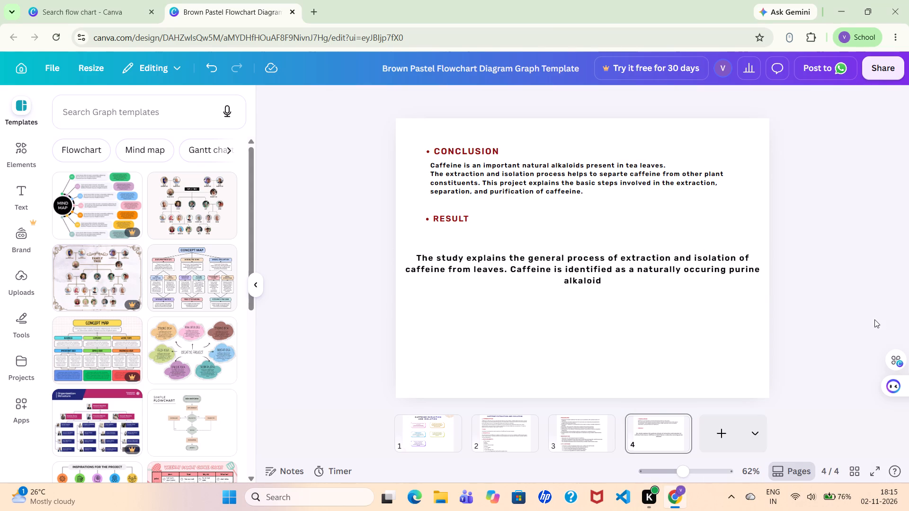
Open the computer's Wi-Fi network settings and restart the wireless connection by turning Wi-Fi off and on again.
left_click(795, 496)
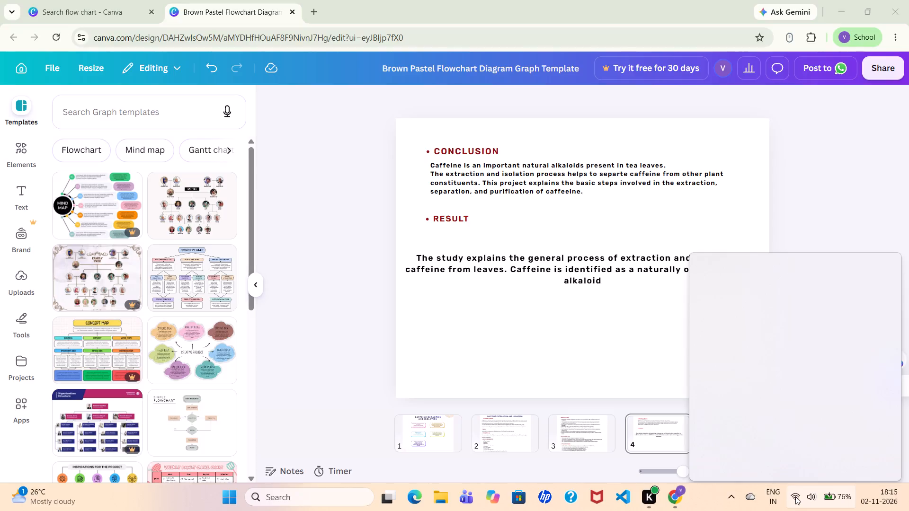
left_click(747, 281)
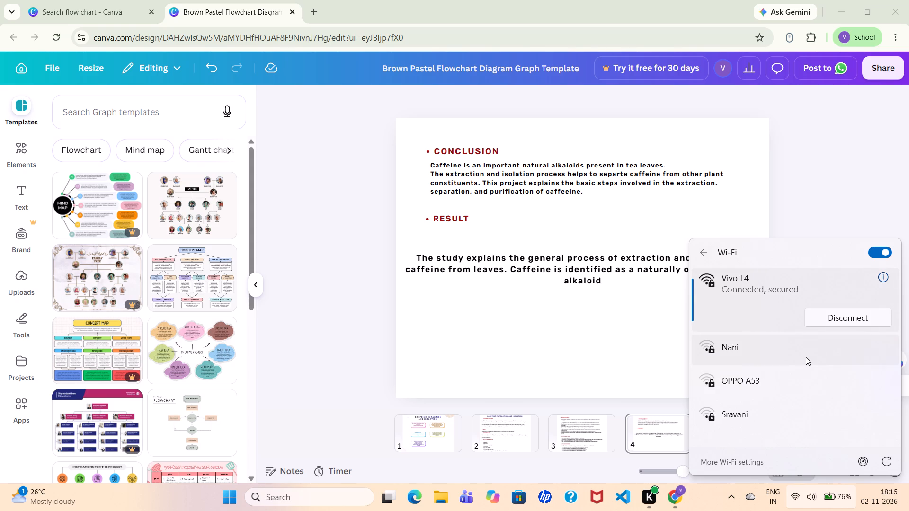
left_click(884, 249)
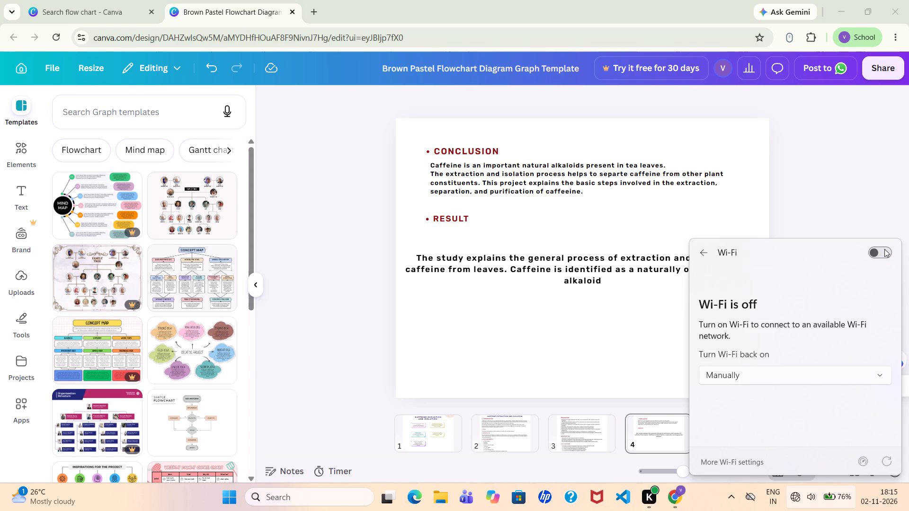
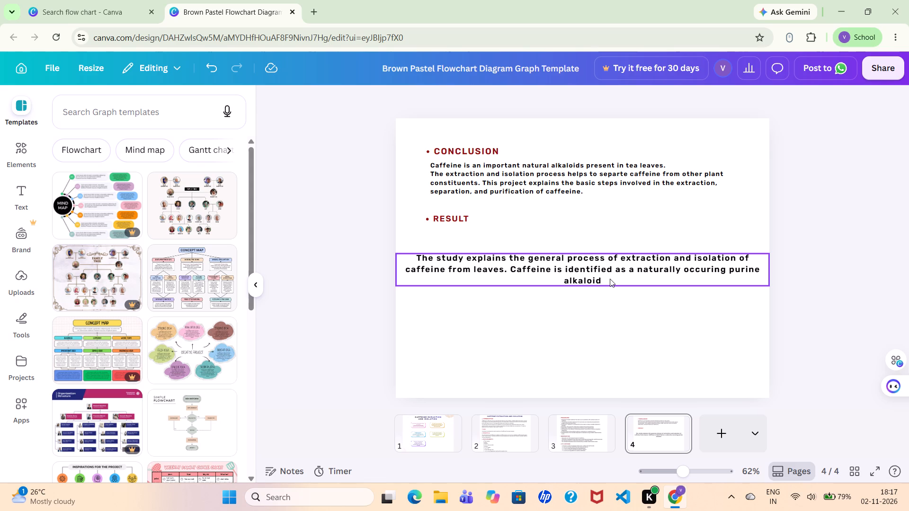
Delete the two trailing characters at the end of the result paragraph, keeping the text up to "alkaloid".
key("BackSpace")
key("BackSpace")
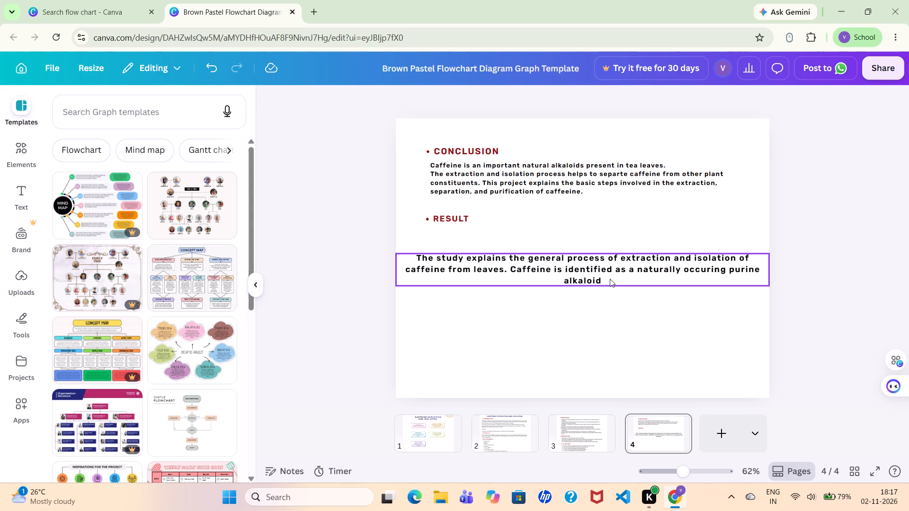
End the result paragraph's second sentence with a full stop after "alkaloid".
left_click(600, 279)
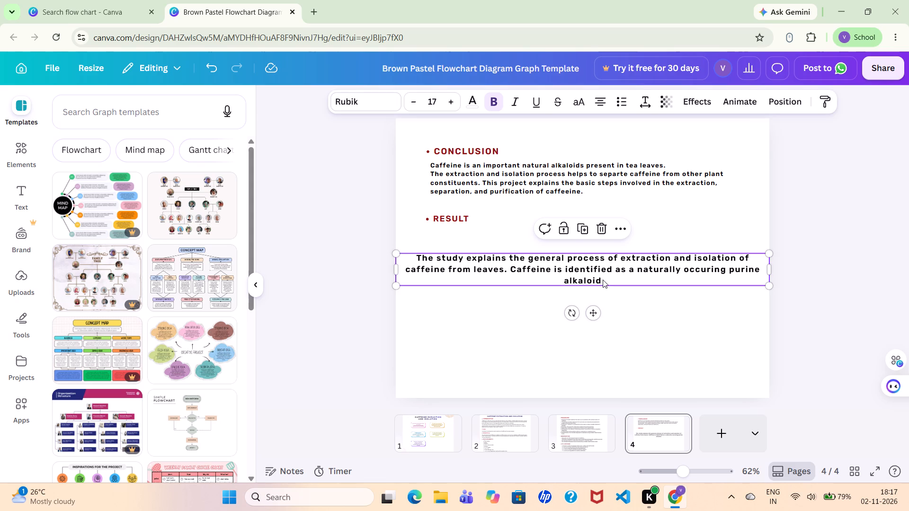
left_click_drag(603, 280, 593, 275)
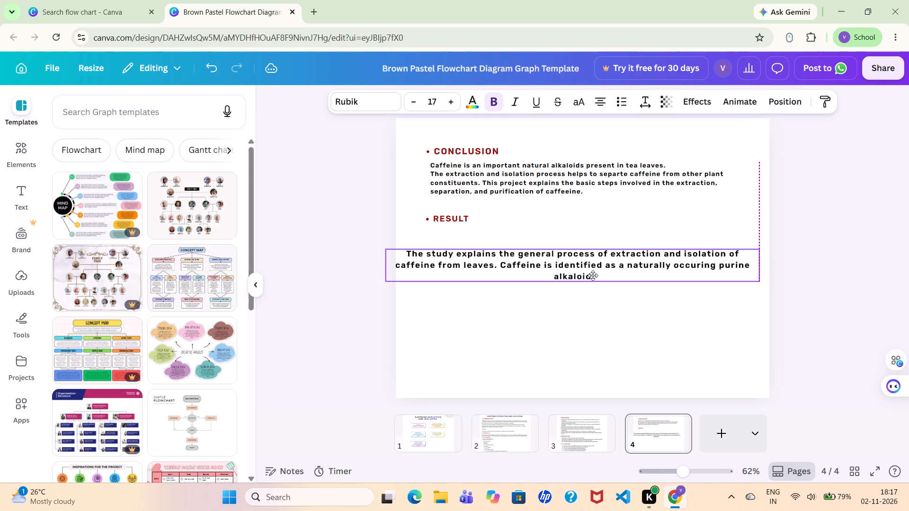
left_click_drag(593, 275, 593, 275)
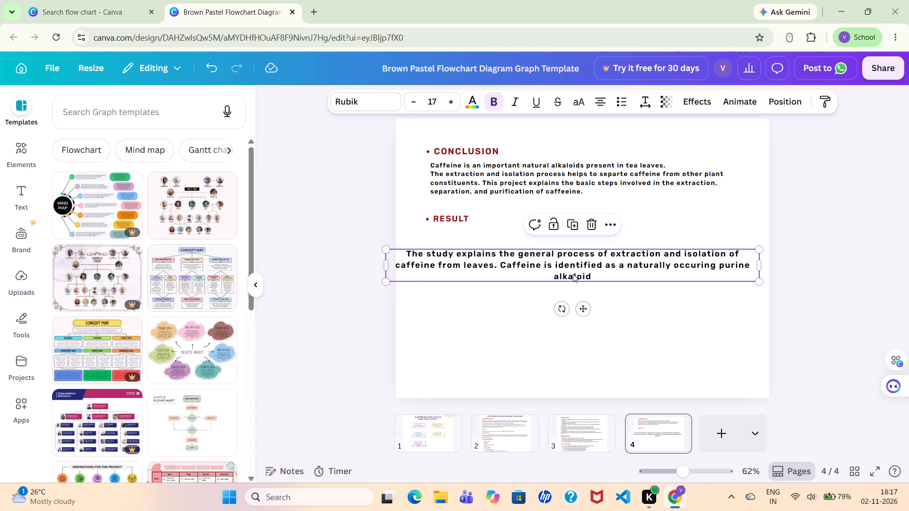
left_click(573, 274)
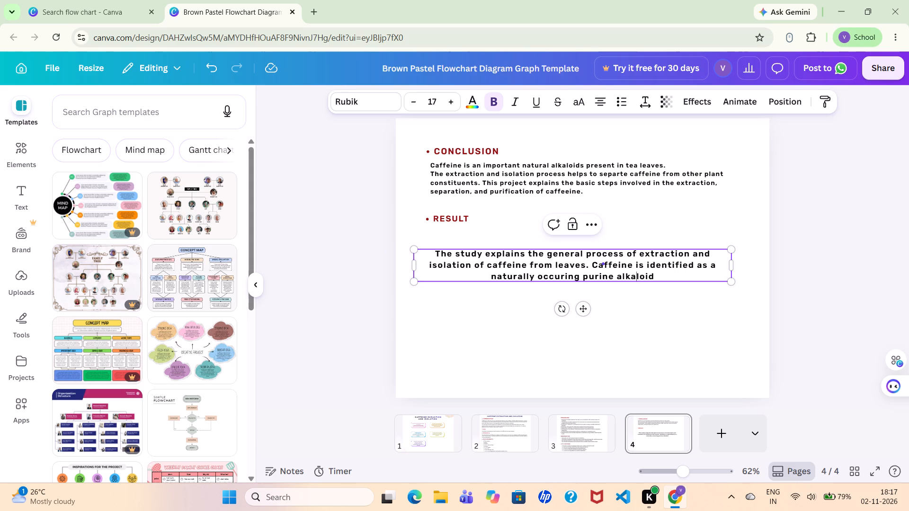
left_click(653, 274)
key("BackSpace")
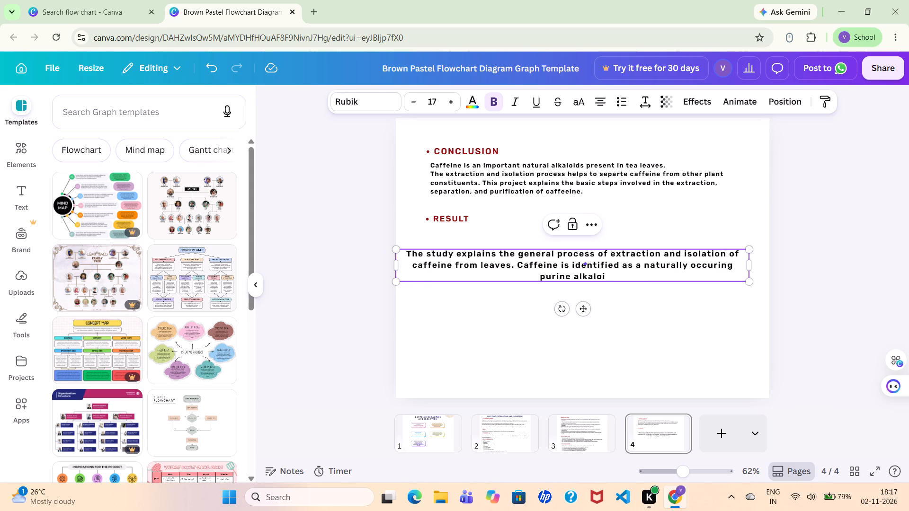
key("period")
key("BackSpace")
key("BackSpace")
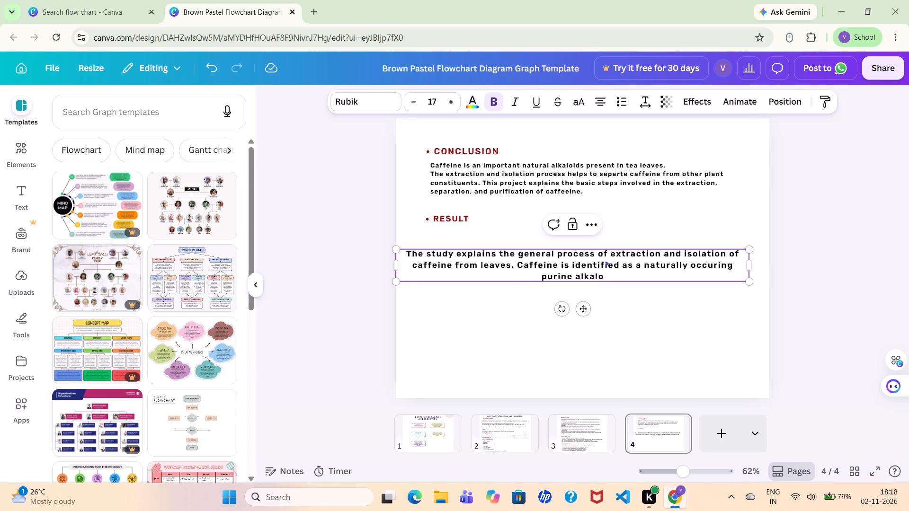
type("id.")
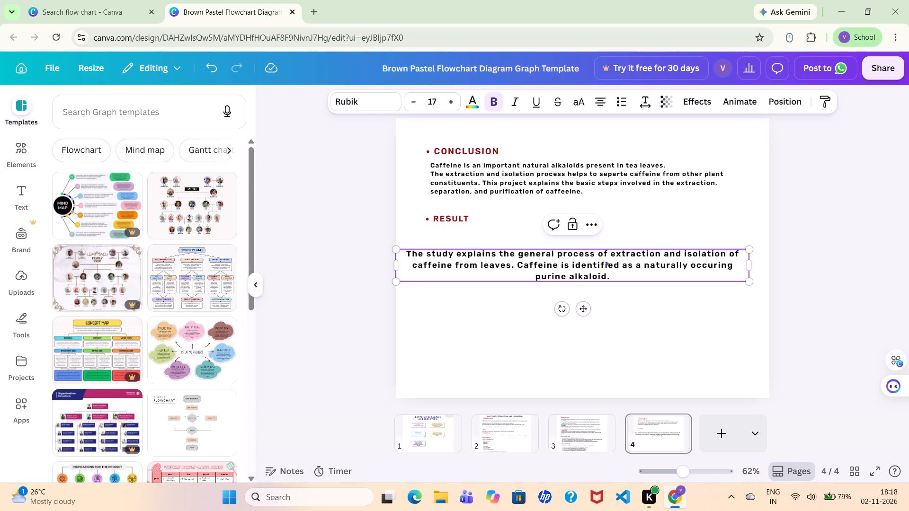
Reduce the font size of the result paragraph to 13.
left_click(618, 263)
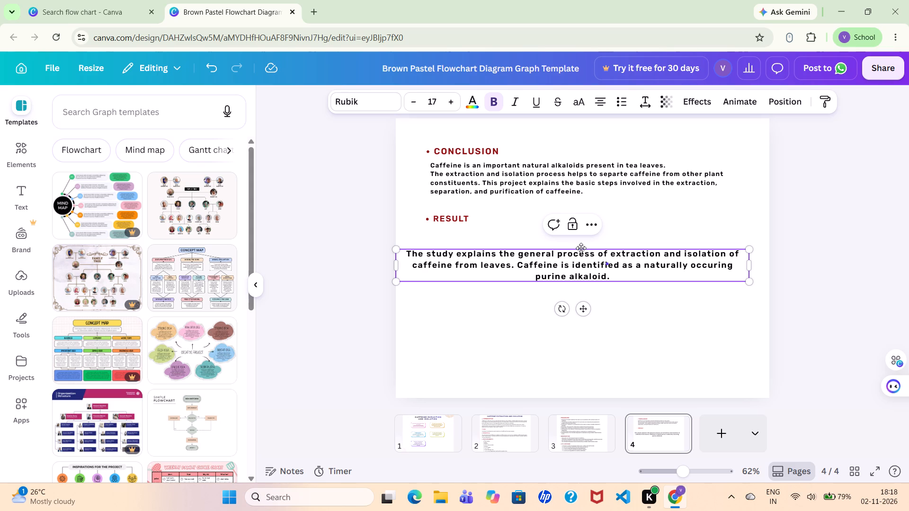
double_click(581, 256)
left_click(647, 194)
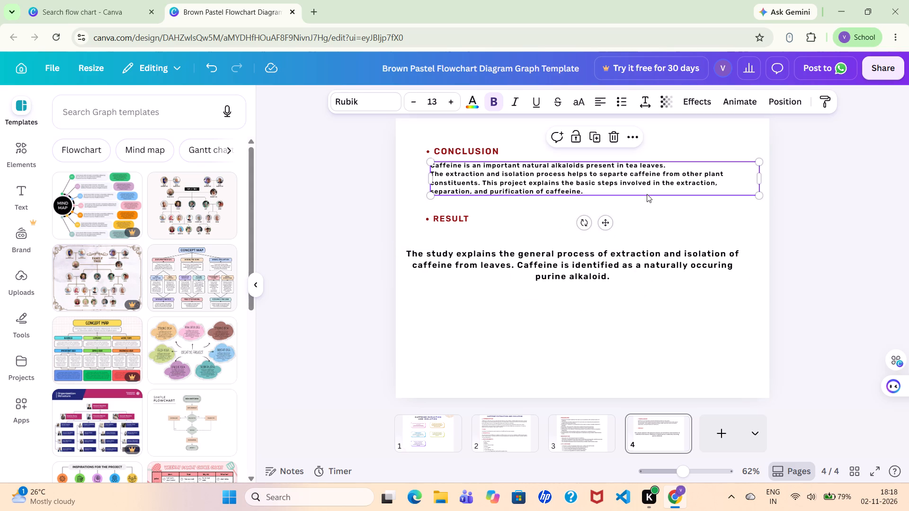
left_click(656, 208)
left_click(597, 255)
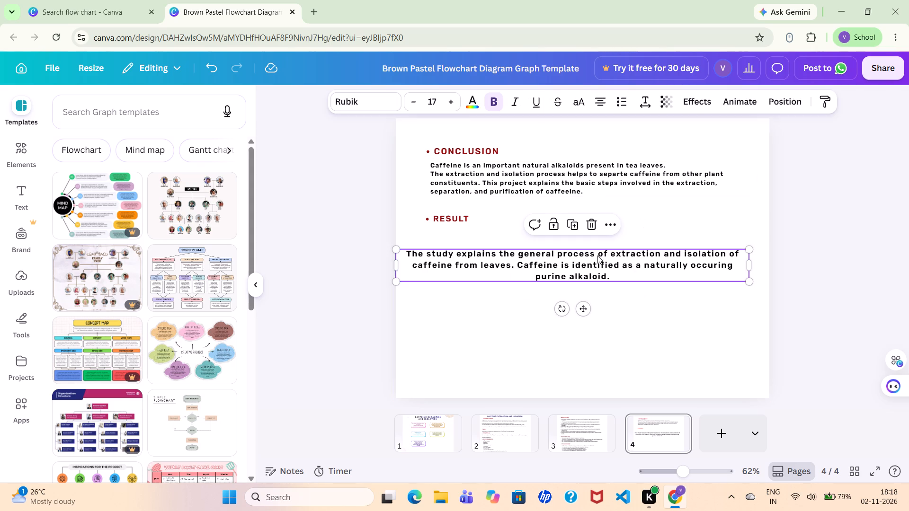
left_click(417, 102)
left_click(417, 102)
double_click(417, 102)
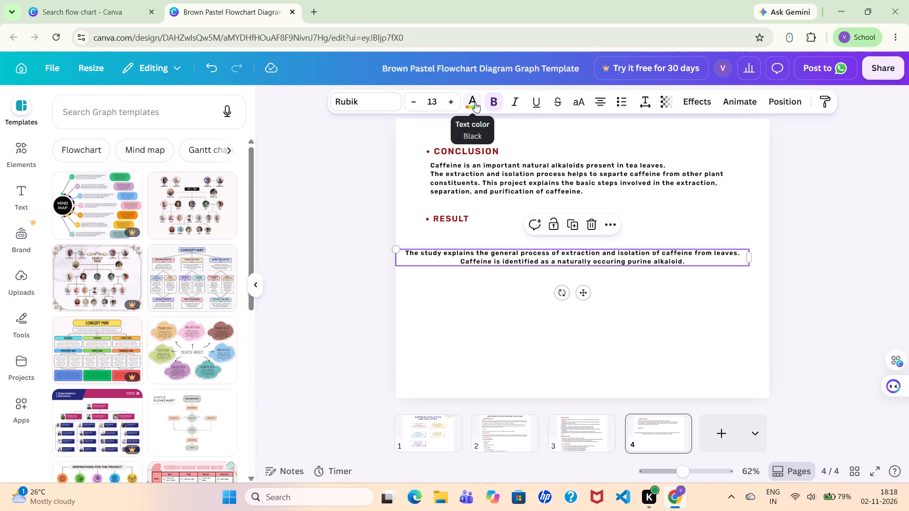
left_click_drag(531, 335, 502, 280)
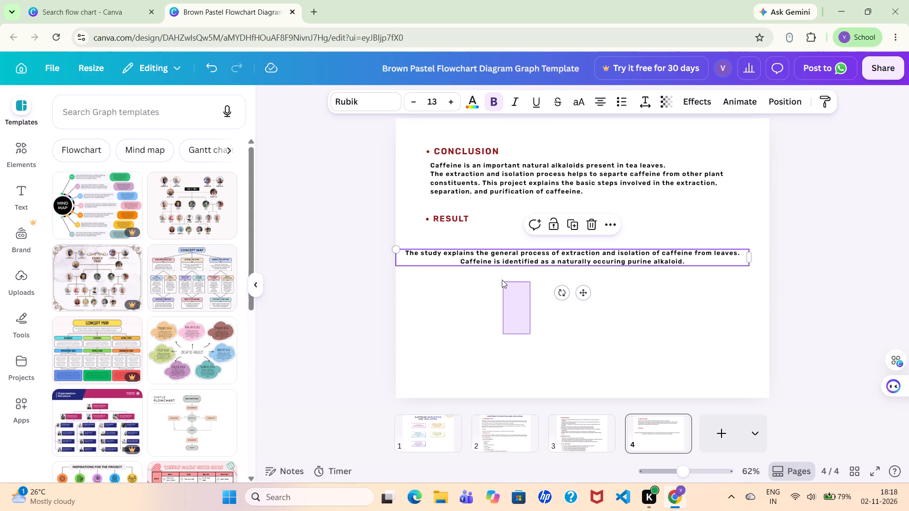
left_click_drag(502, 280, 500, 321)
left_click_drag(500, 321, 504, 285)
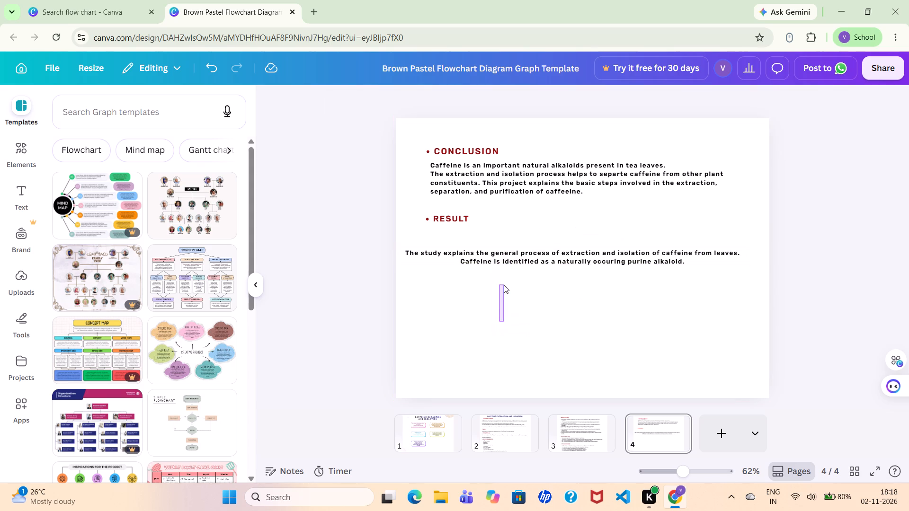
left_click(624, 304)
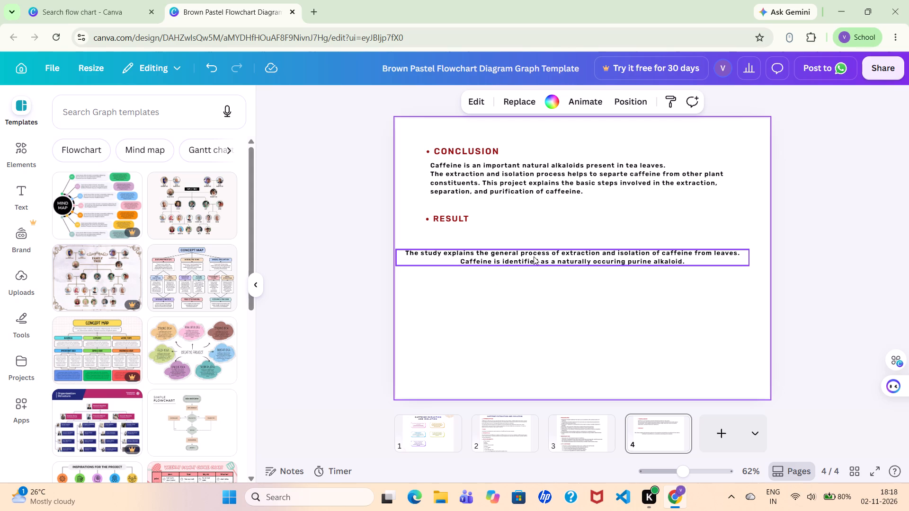
Move the result paragraph up beneath the RESULT heading, aligning its text box with the left edge of the heading.
left_click_drag(535, 255, 550, 241)
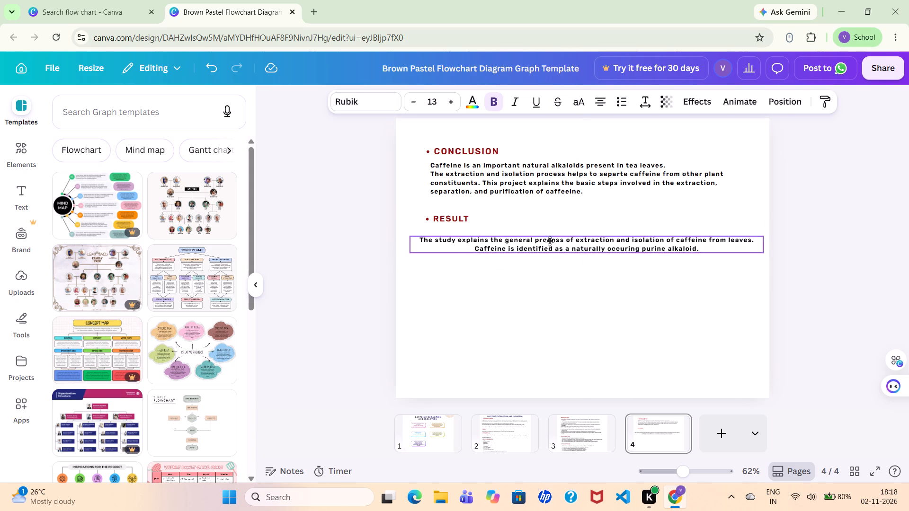
left_click_drag(550, 241, 562, 240)
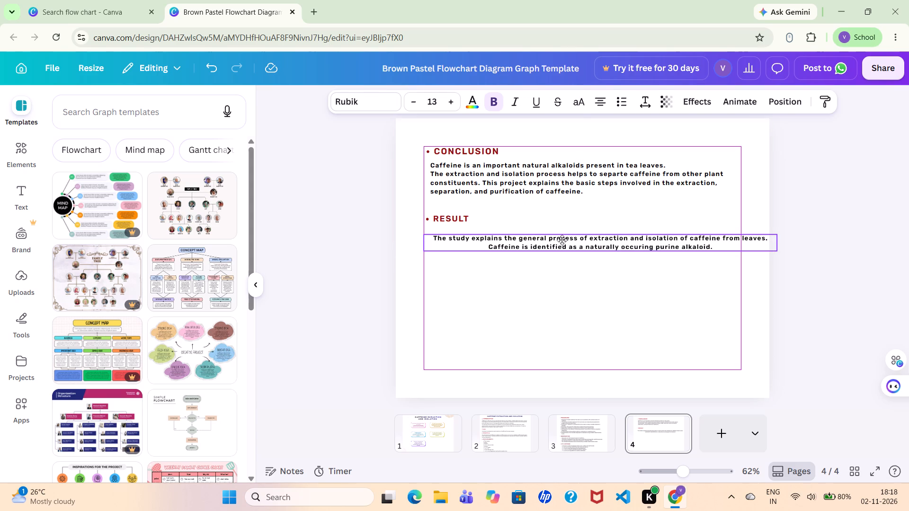
left_click_drag(562, 240, 562, 240)
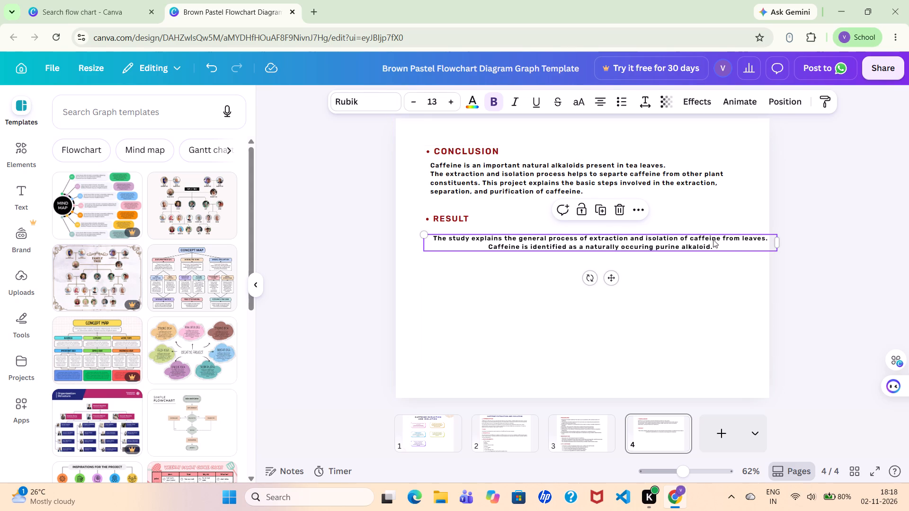
Narrow the result paragraph's text box to a width of about 870.
left_click_drag(778, 241, 743, 244)
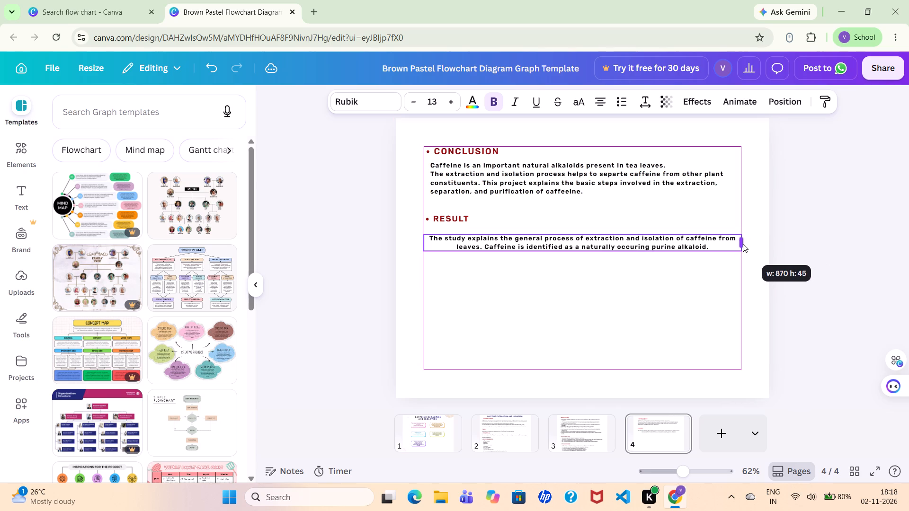
left_click_drag(743, 244, 730, 251)
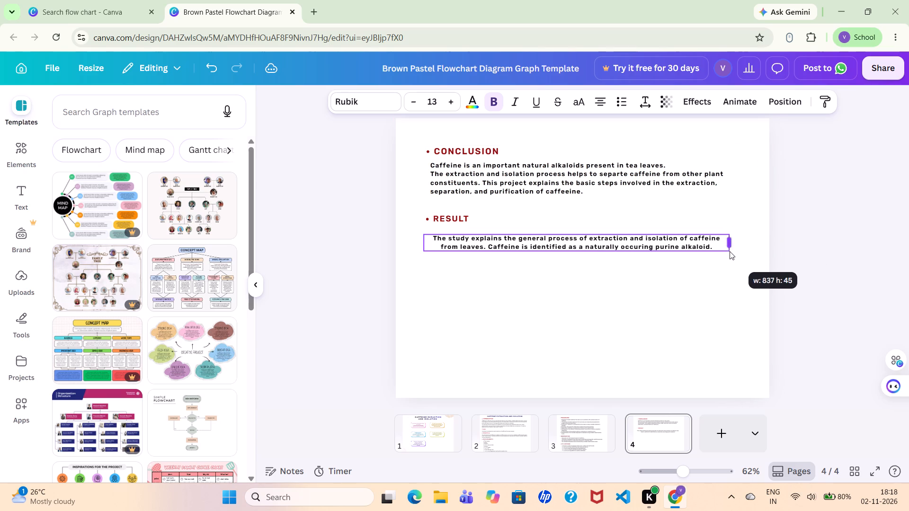
left_click_drag(730, 251, 740, 249)
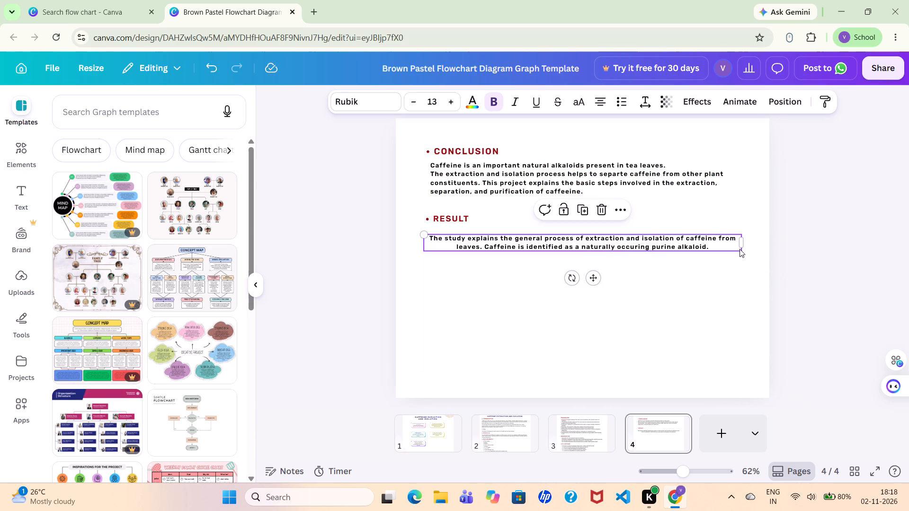
left_click(710, 291)
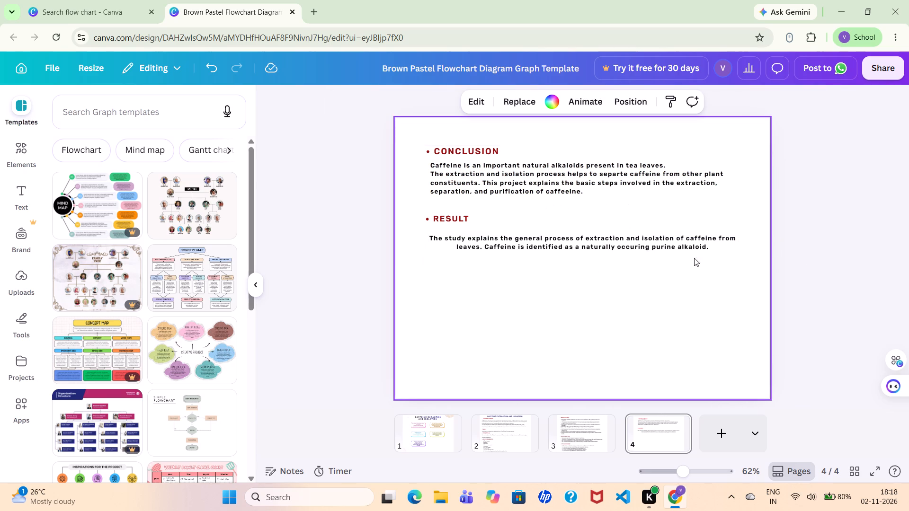
Move the result paragraph closer to the RESULT heading, with a gap of 14 and centred horizontally on the page.
left_click_drag(689, 243, 658, 250)
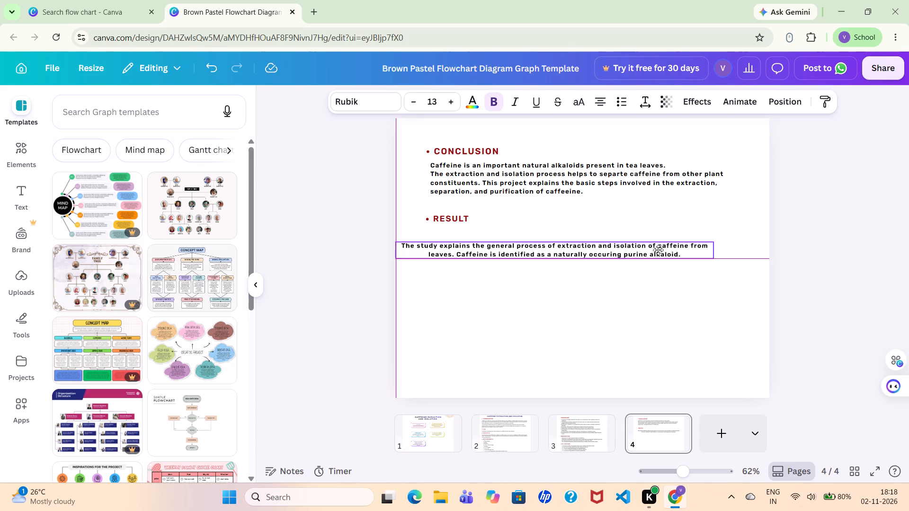
left_click_drag(658, 250, 683, 241)
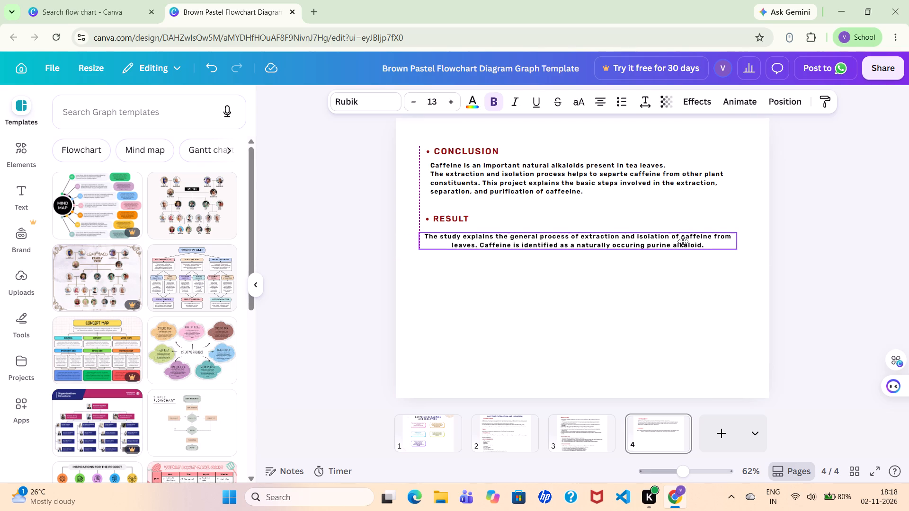
left_click_drag(683, 241, 693, 240)
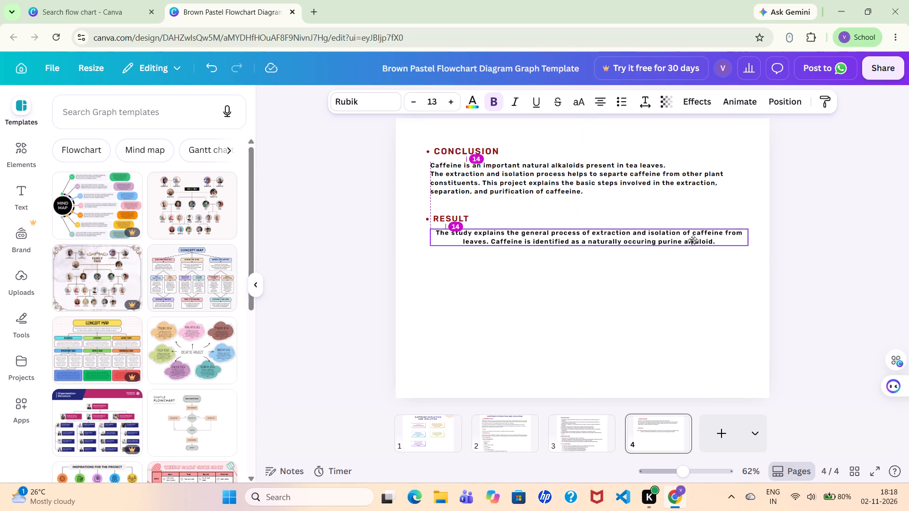
left_click_drag(693, 240, 695, 240)
left_click_drag(695, 240, 691, 240)
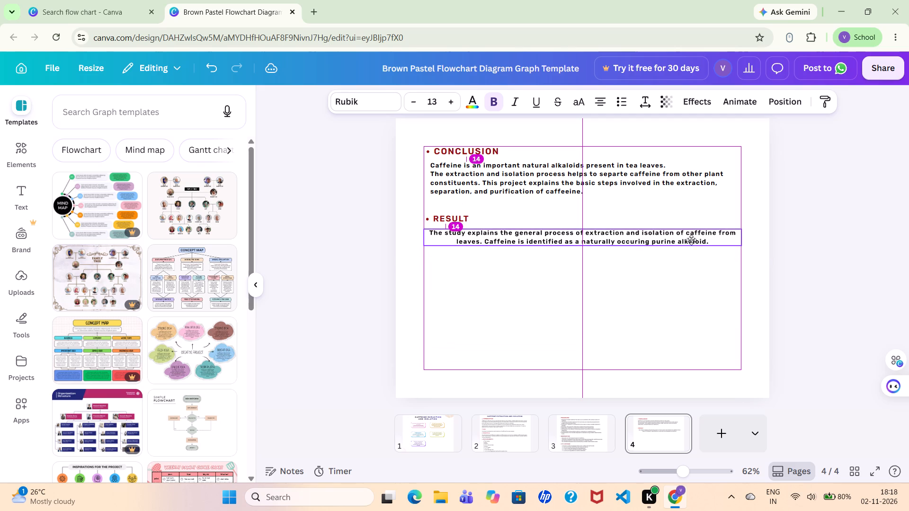
left_click_drag(691, 240, 692, 236)
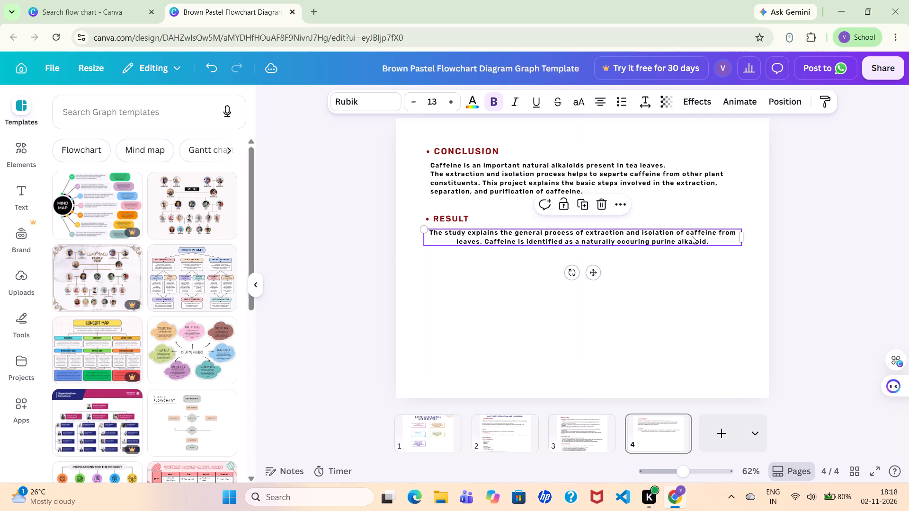
left_click(692, 236)
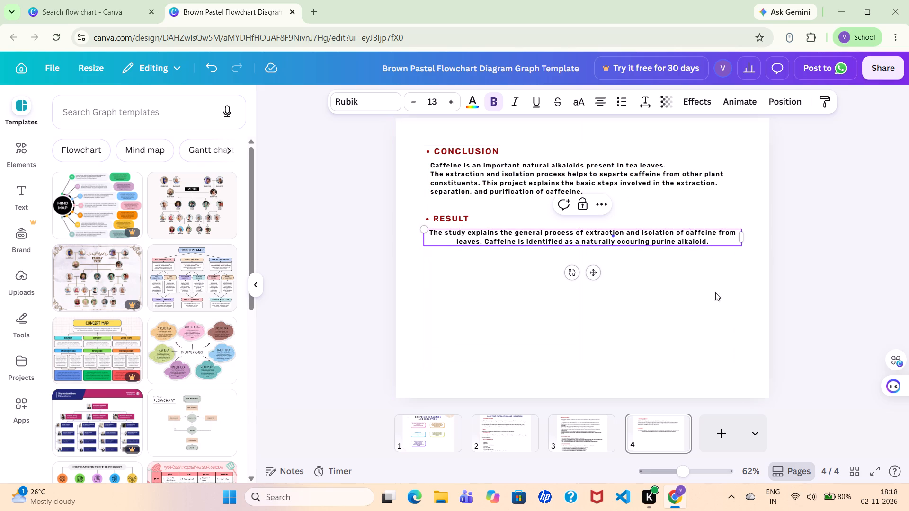
left_click(713, 319)
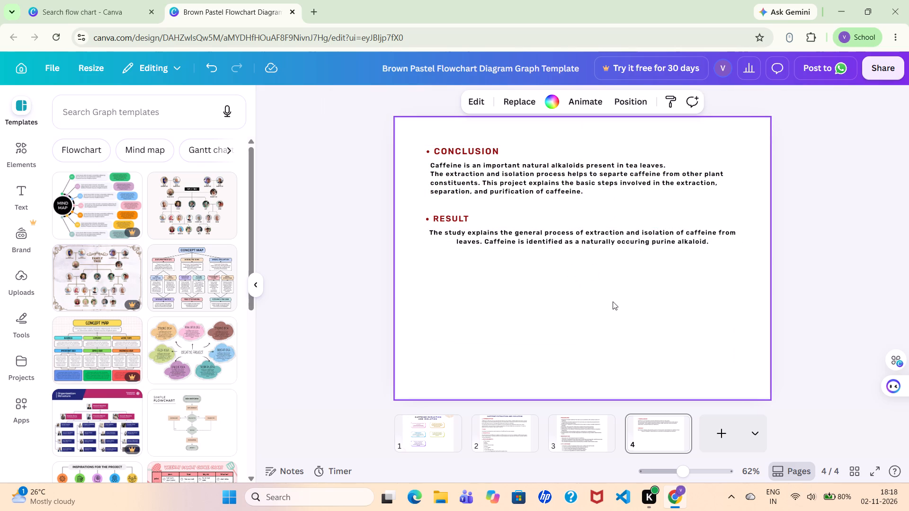
Add a new text box below the result paragraph and clear its placeholder text.
left_click(574, 300)
double_click(574, 300)
key("t")
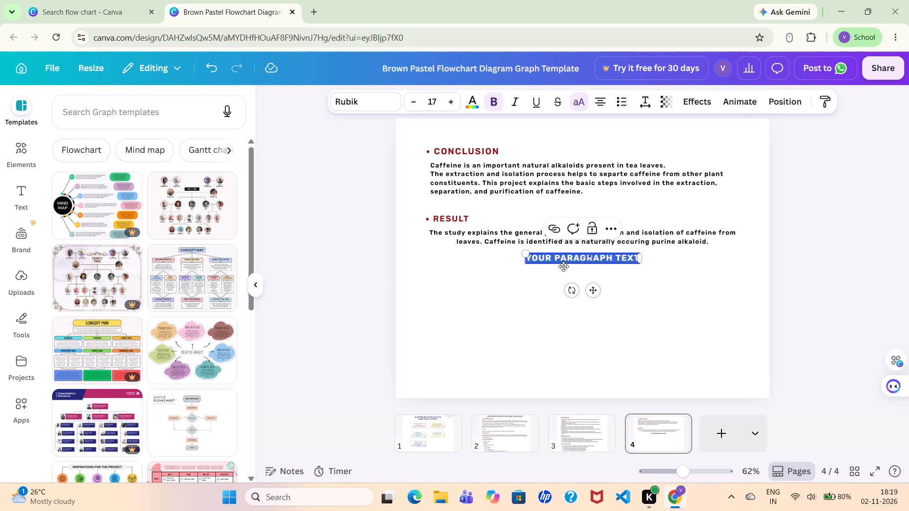
left_click(569, 258)
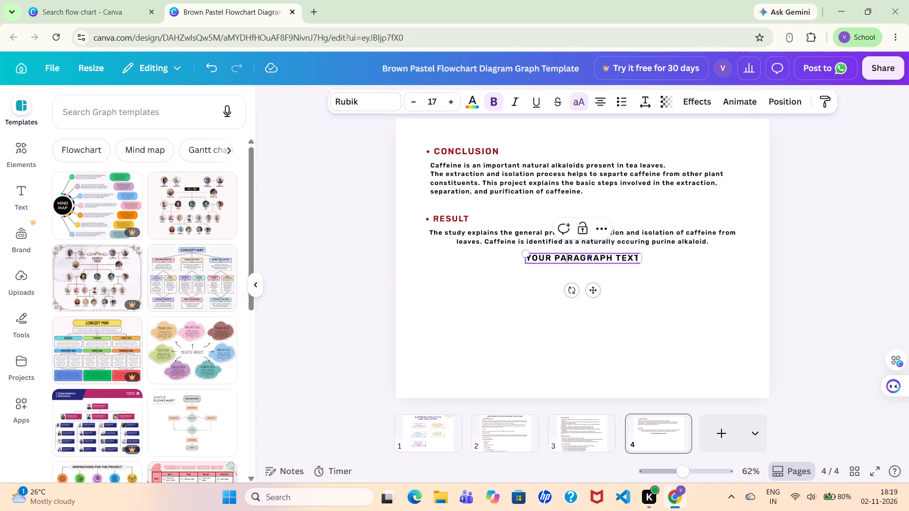
key("Right")
key("Right")
key("Right")
key("Right")
key("Right")
key("Right")
key("Right")
key("Right")
key("Right")
key("Right")
key("Right")
key("Right")
key("BackSpace")
key("BackSpace")
key("BackSpace")
key("BackSpace")
key("BackSpace")
key("BackSpace")
key("BackSpace")
key("BackSpace")
key("BackSpace")
key("BackSpace")
key("BackSpace")
key("BackSpace")
key("BackSpace")
key("BackSpace")
key("BackSpace")
key("BackSpace")
key("BackSpace")
key("BackSpace")
key("BackSpace")
key("BackSpace")
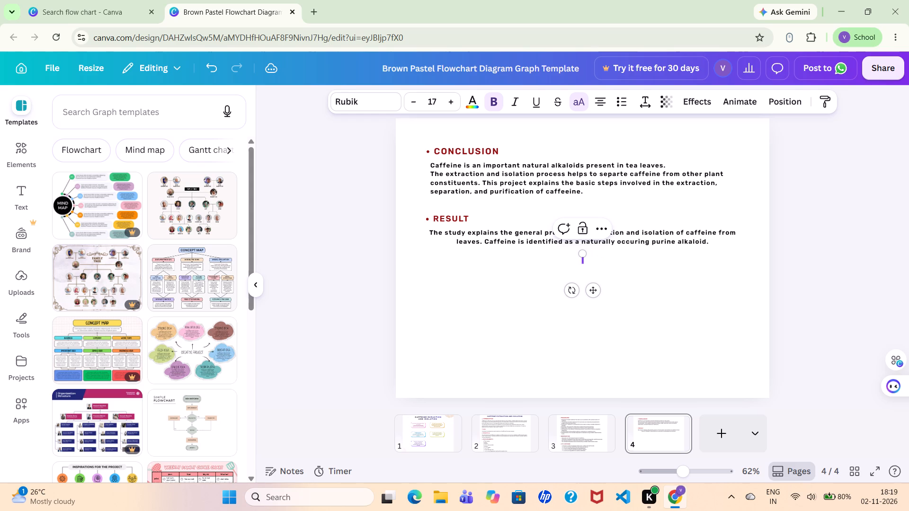
Enter REFERENCES as the heading text in the new text box below the result paragraph.
type("reference")
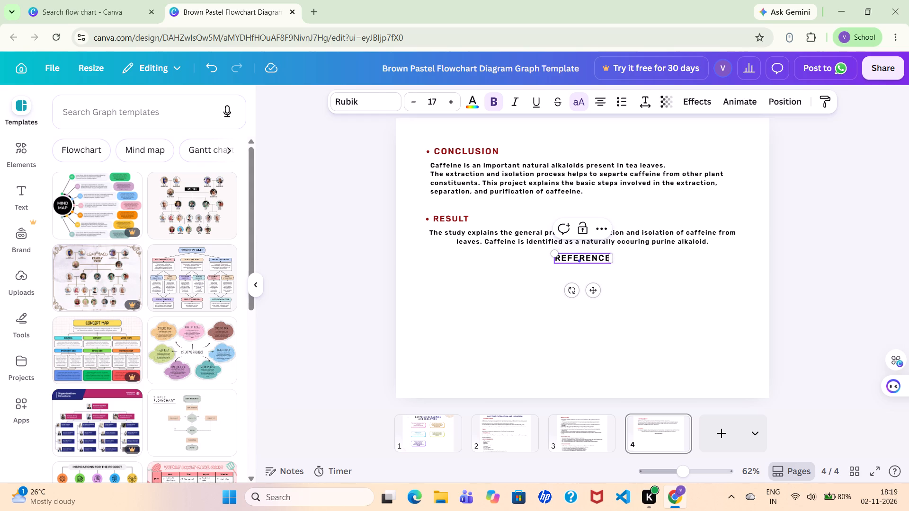
key("s")
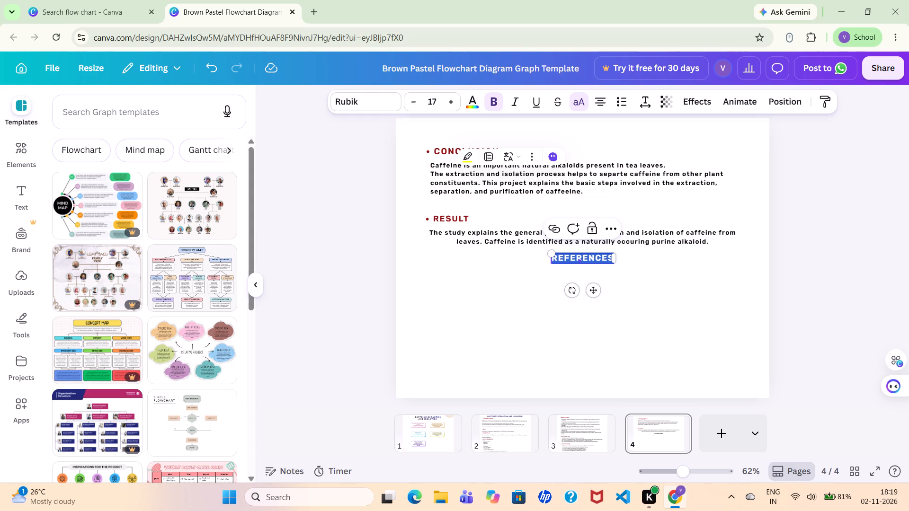
left_click(453, 103)
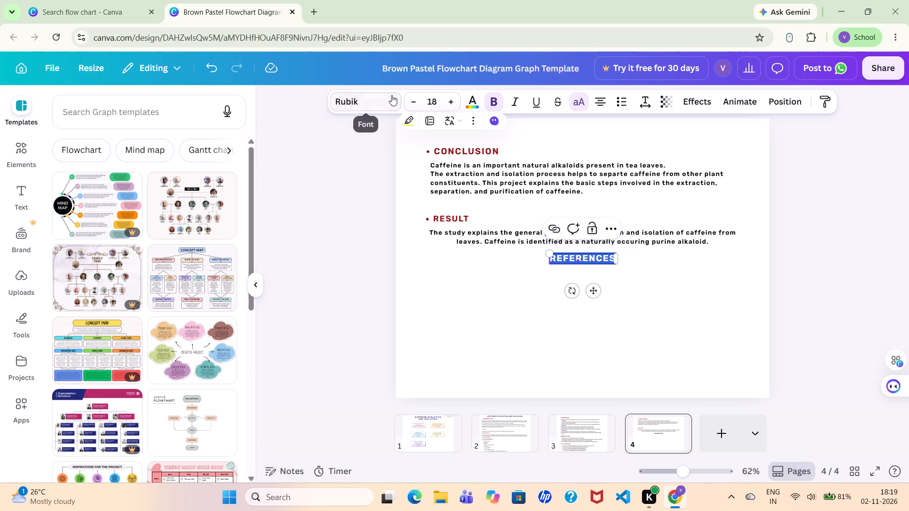
left_click(411, 99)
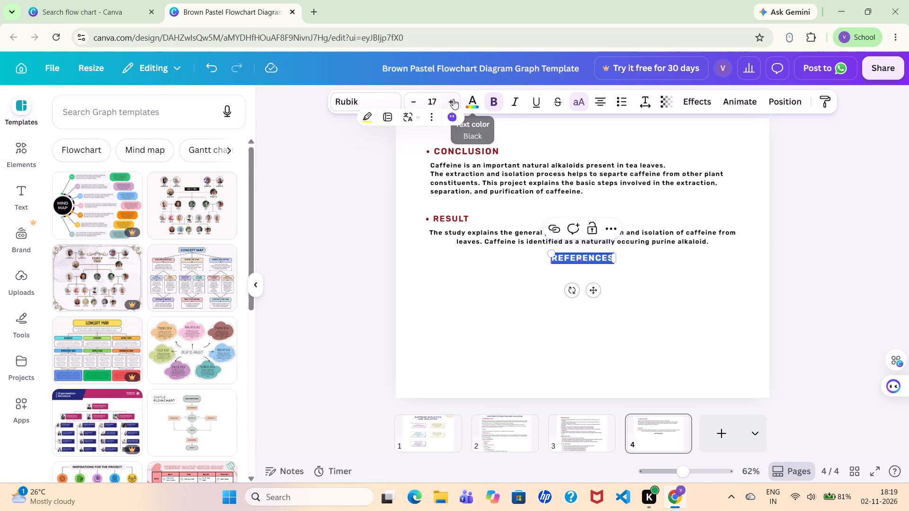
left_click(470, 97)
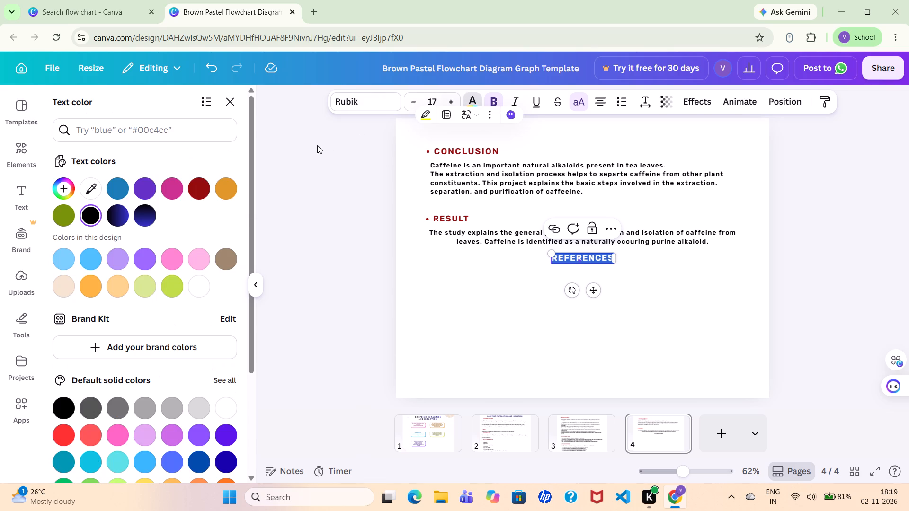
left_click(203, 186)
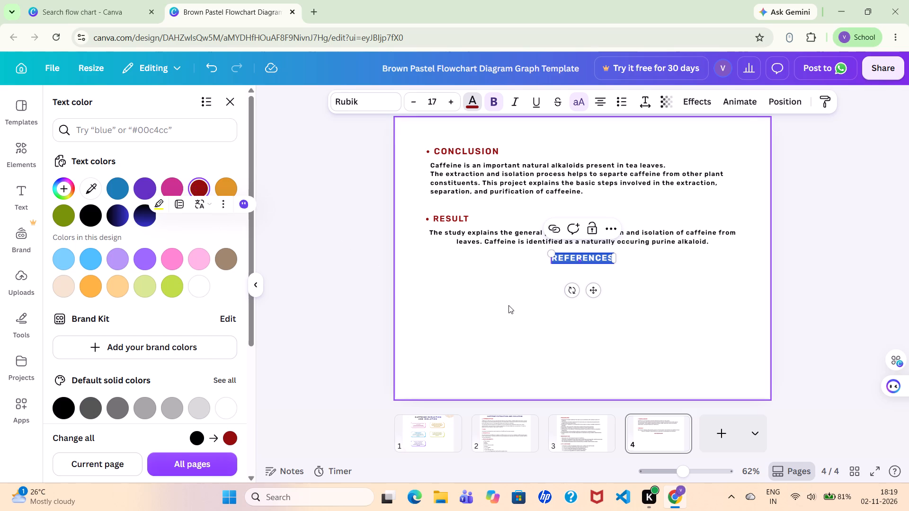
left_click(508, 305)
Format the REFERENCES heading as a bulleted list item.
left_click(585, 257)
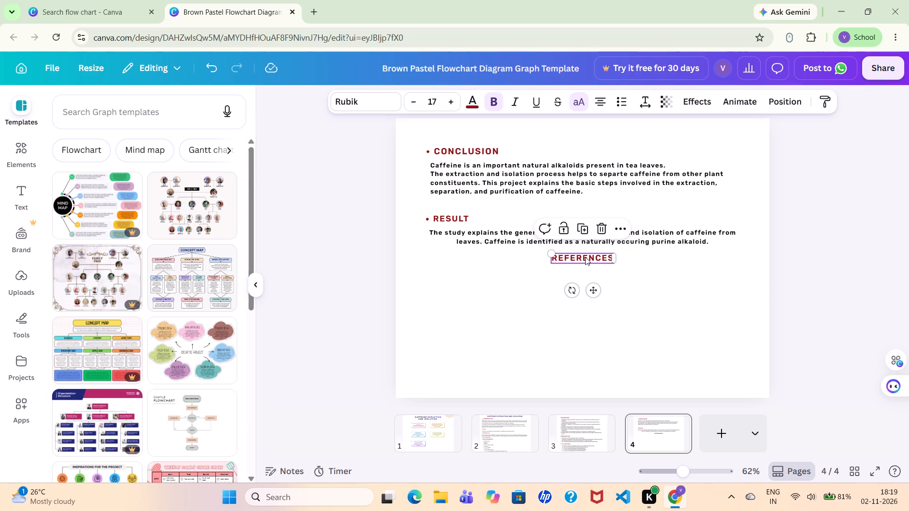
left_click(620, 106)
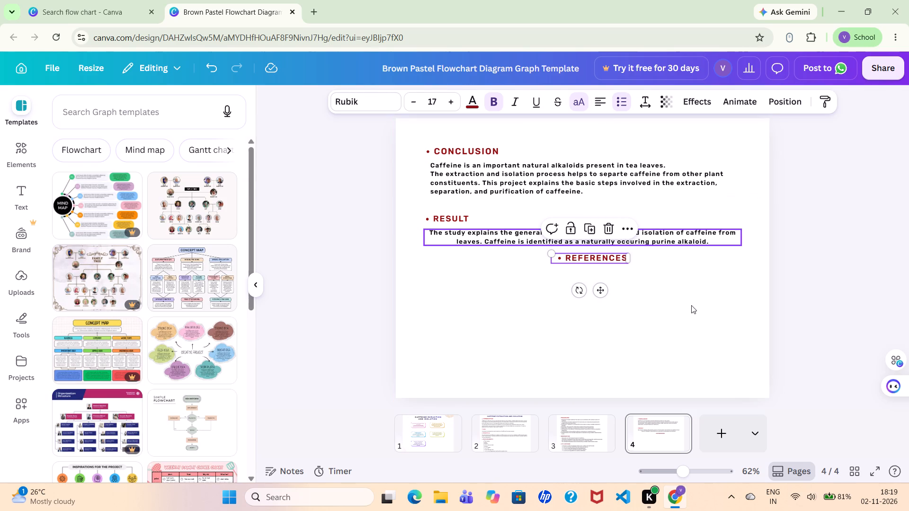
left_click(691, 305)
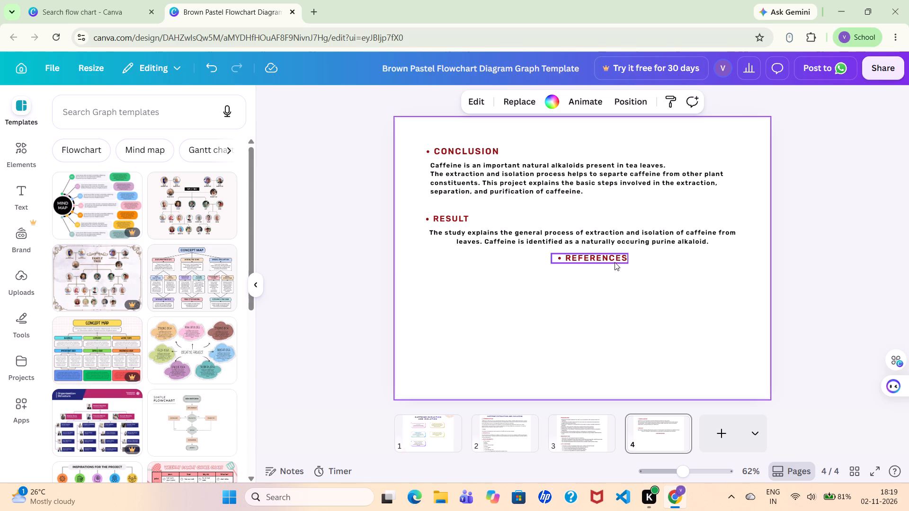
Move the REFERENCES heading to the left side of the page below the result paragraph, roughly in line with the RESULT heading.
double_click(608, 258)
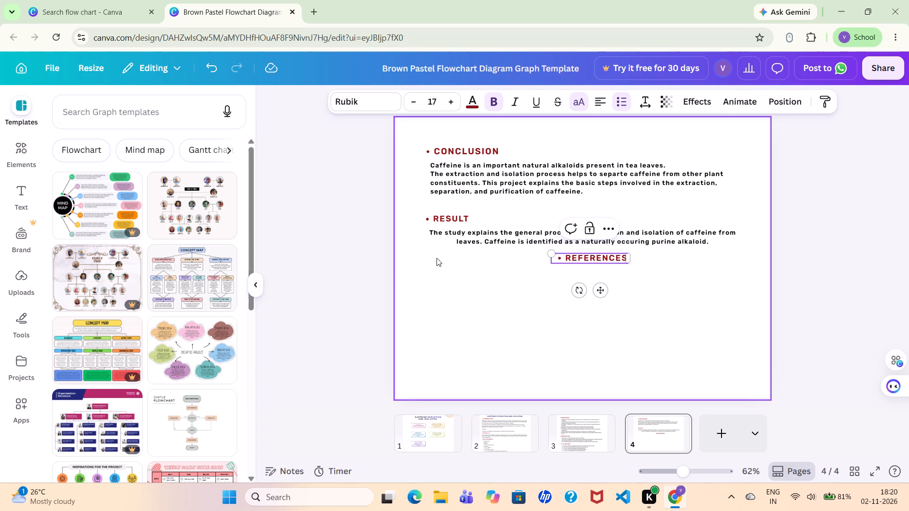
left_click_drag(437, 257, 619, 284)
double_click(597, 287)
double_click(599, 290)
double_click(598, 284)
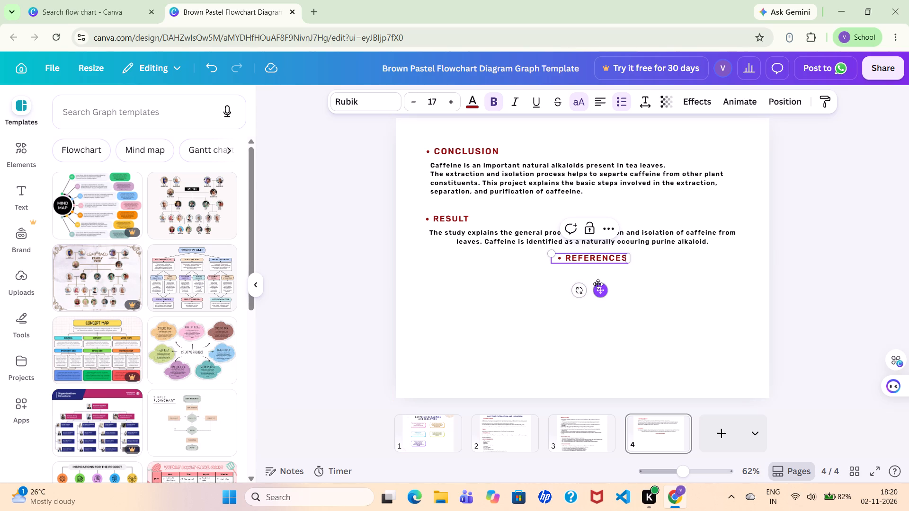
left_click_drag(602, 291, 483, 293)
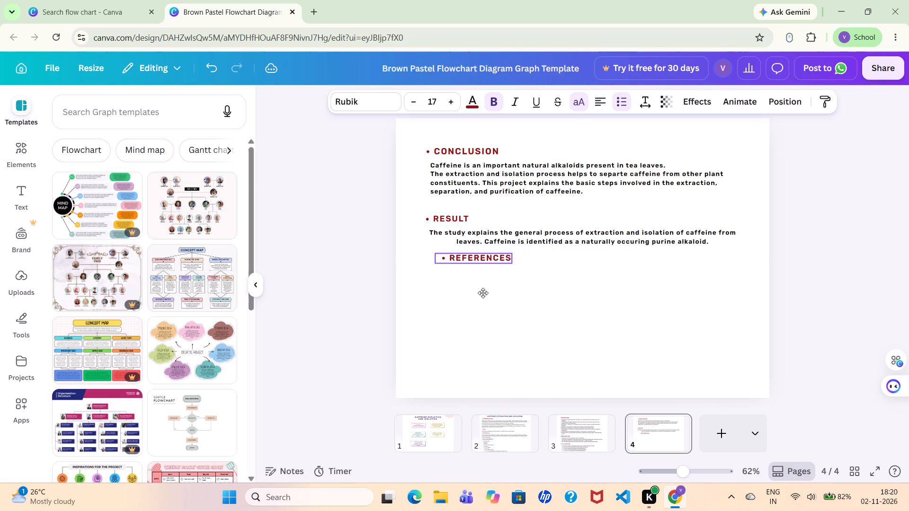
left_click_drag(483, 293, 472, 297)
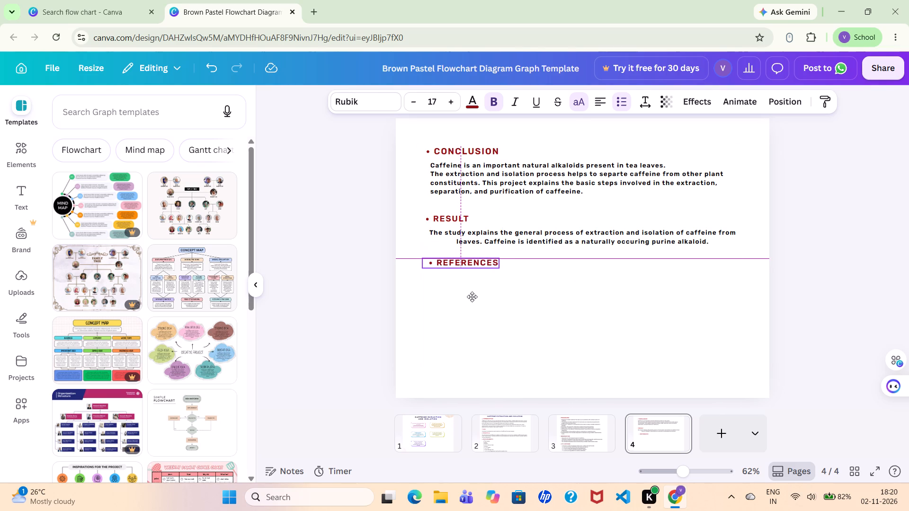
left_click_drag(472, 297, 471, 297)
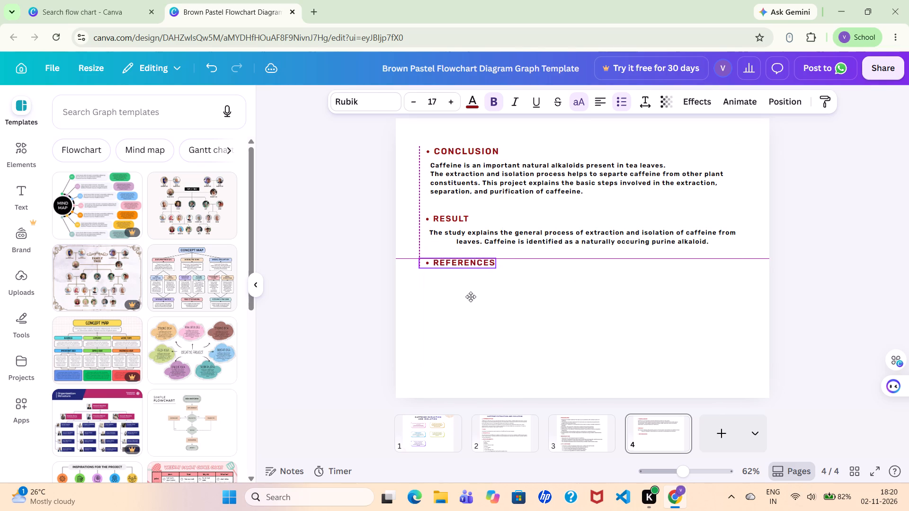
left_click_drag(471, 297, 471, 297)
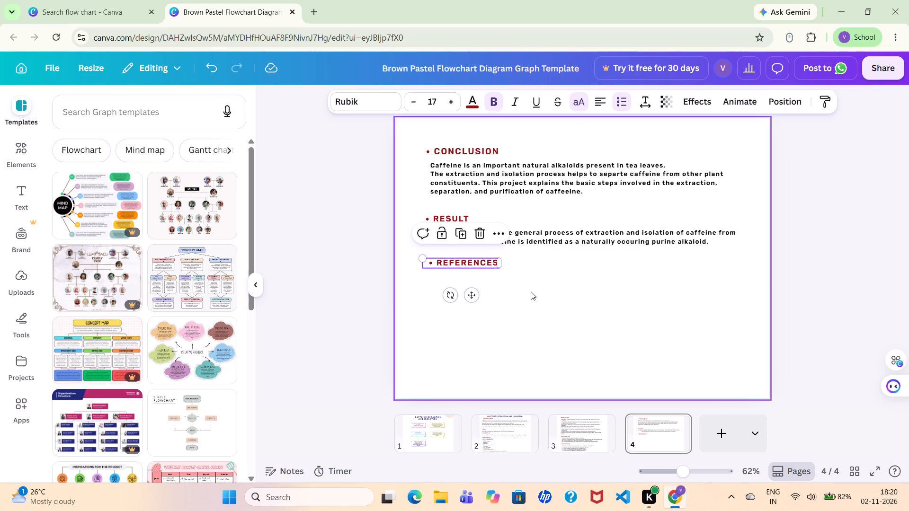
left_click_drag(531, 291, 533, 267)
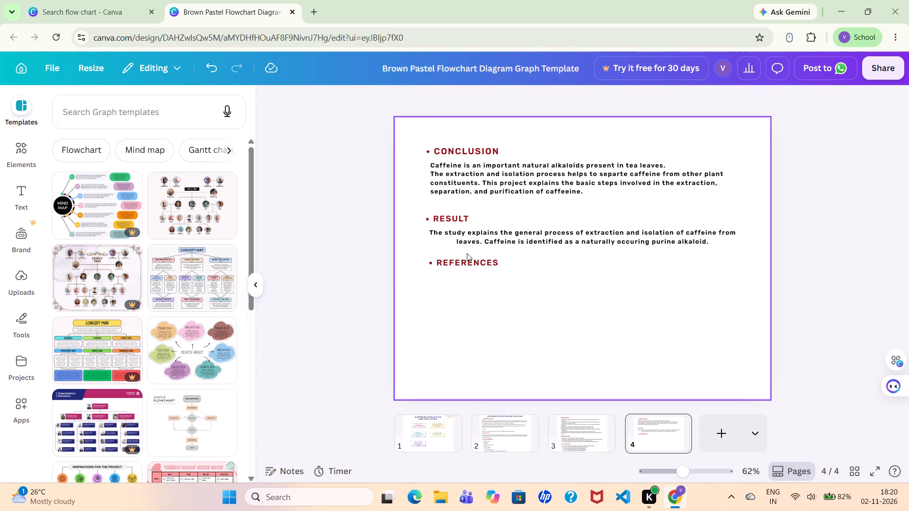
Add a new text box to page 4 beside the REFERENCES heading and clear its placeholder text.
left_click(532, 284)
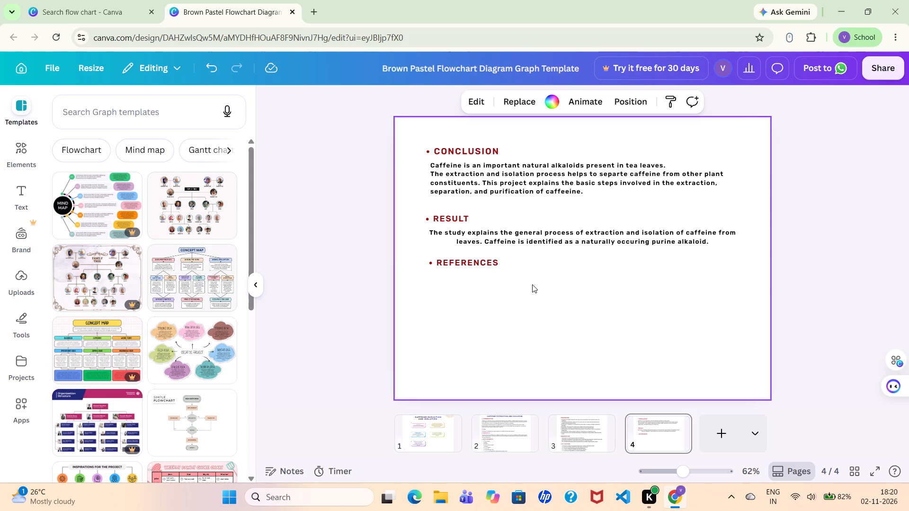
key("t")
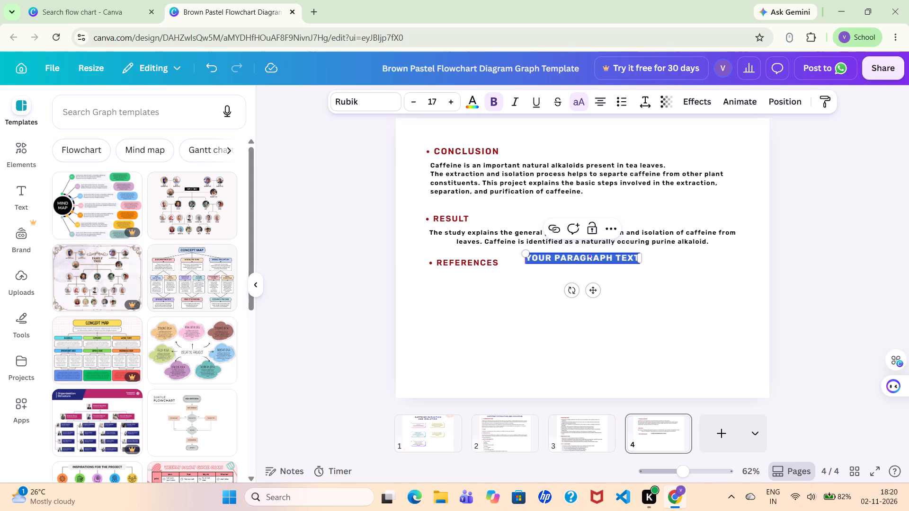
left_click(638, 256)
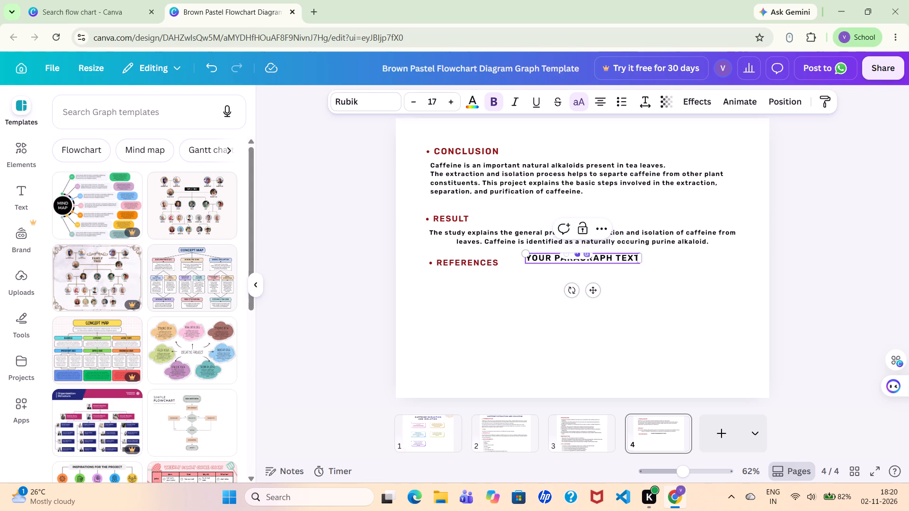
key("BackSpace")
key("BackSpace")
key("BackSpace")
key("BackSpace")
key("BackSpace")
key("BackSpace")
key("BackSpace")
key("BackSpace")
key("BackSpace")
key("BackSpace")
key("BackSpace")
key("BackSpace")
key("BackSpace")
key("BackSpace")
key("BackSpace")
key("BackSpace")
key("BackSpace")
key("BackSpace")
key("BackSpace")
key("BackSpace")
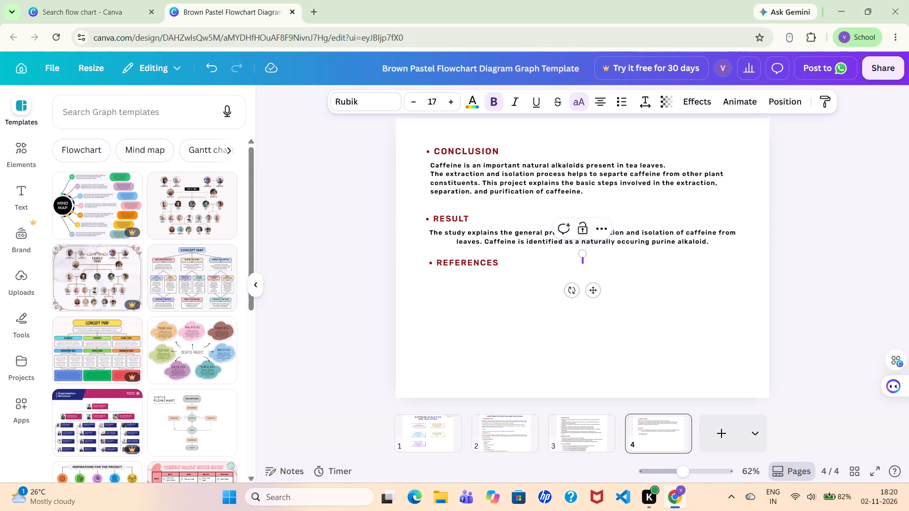
Start the reference text with a capital K and turn off the text box's all-uppercase formatting.
key("k")
key("o")
key("BackSpace")
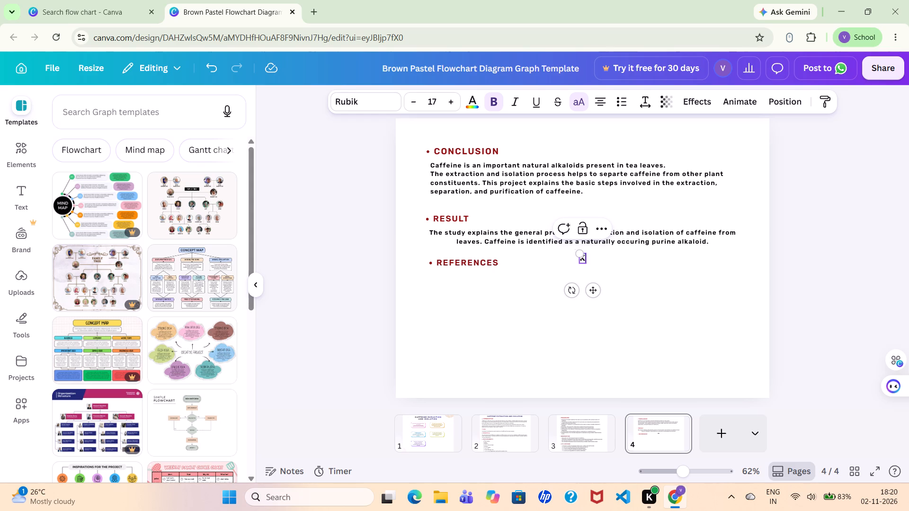
left_click(575, 104)
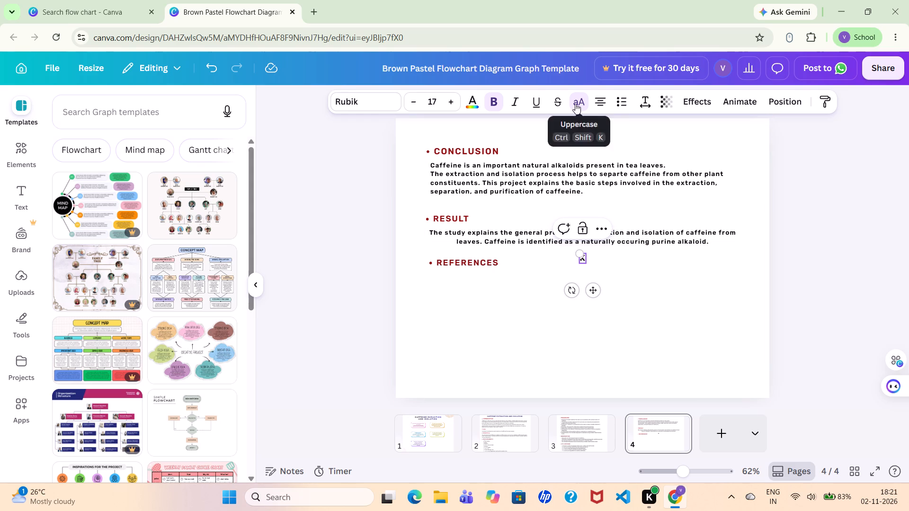
Continue the reference text after the K so that it reads "Kokate C.k..,".
left_click(584, 255)
key("o")
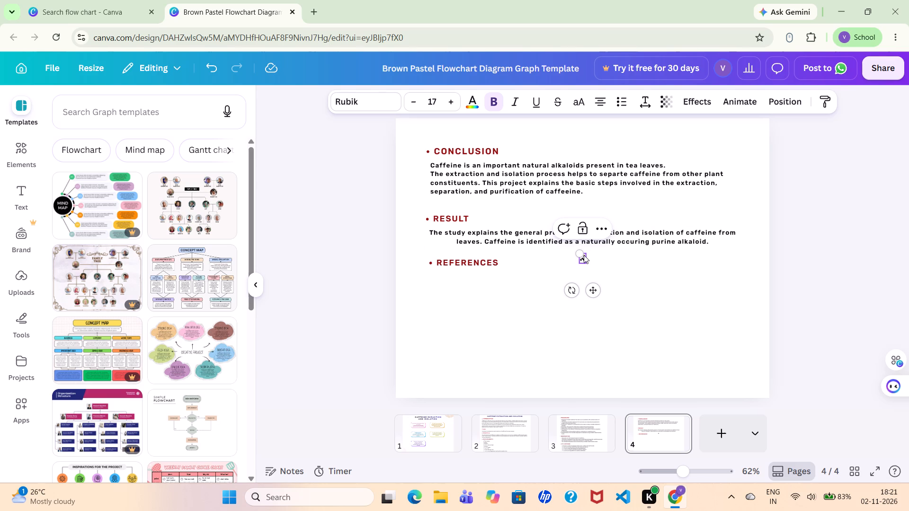
left_click(584, 255)
left_click(581, 257)
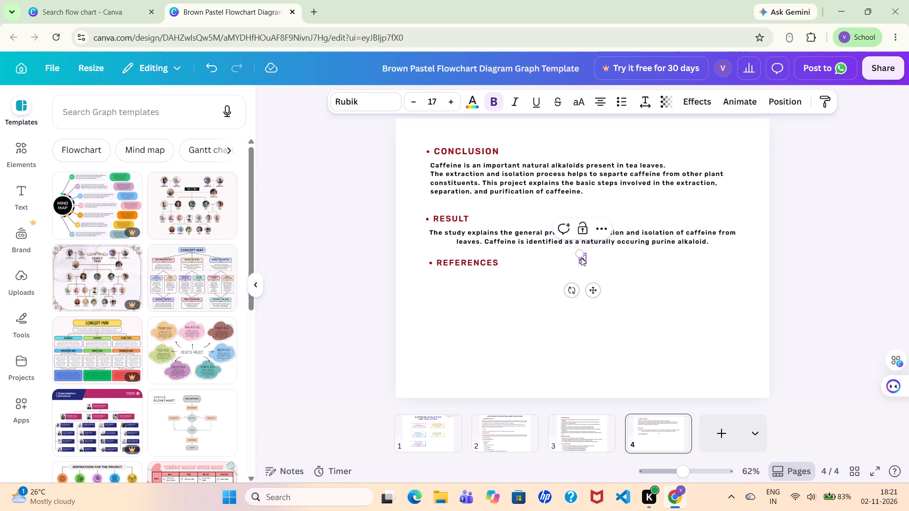
double_click(581, 258)
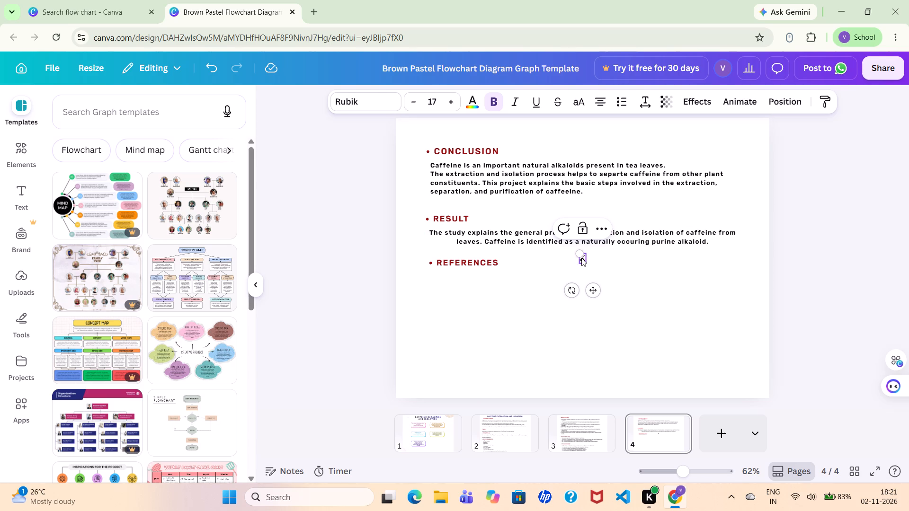
left_click(584, 255)
key("o")
key("o")
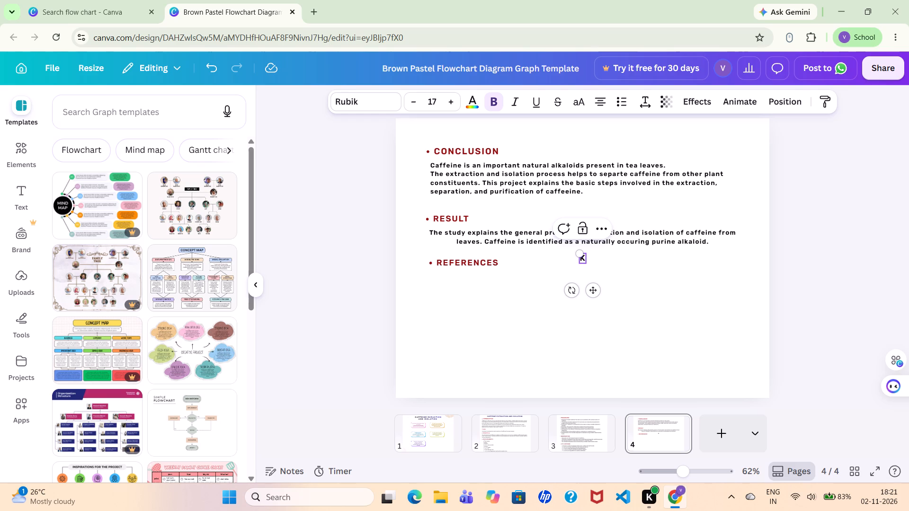
left_click(584, 259)
key("o")
key("k")
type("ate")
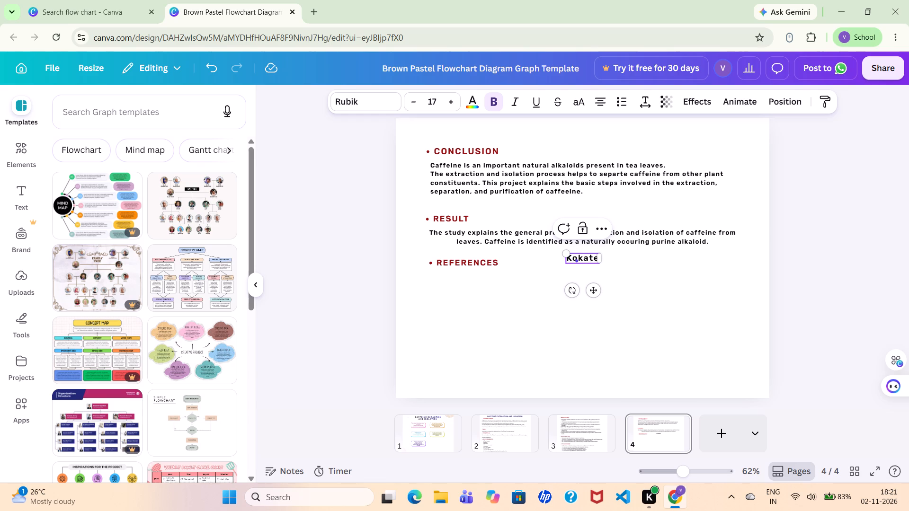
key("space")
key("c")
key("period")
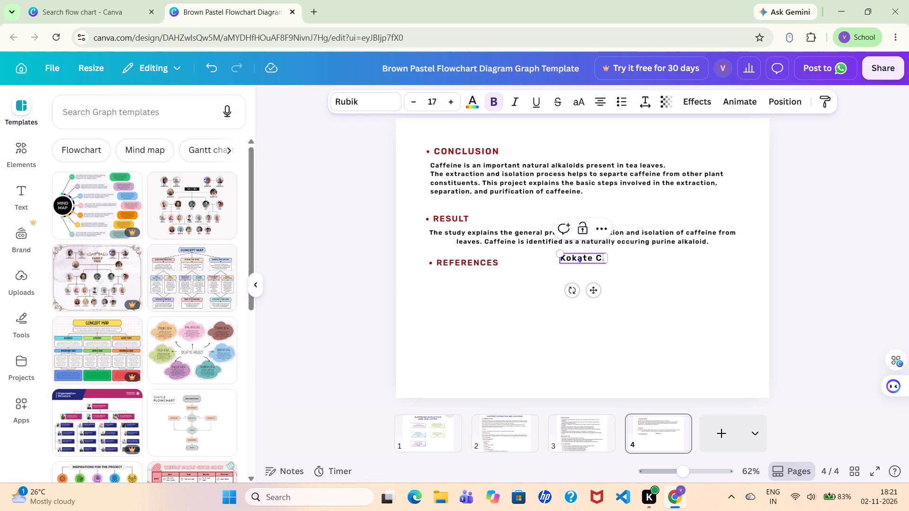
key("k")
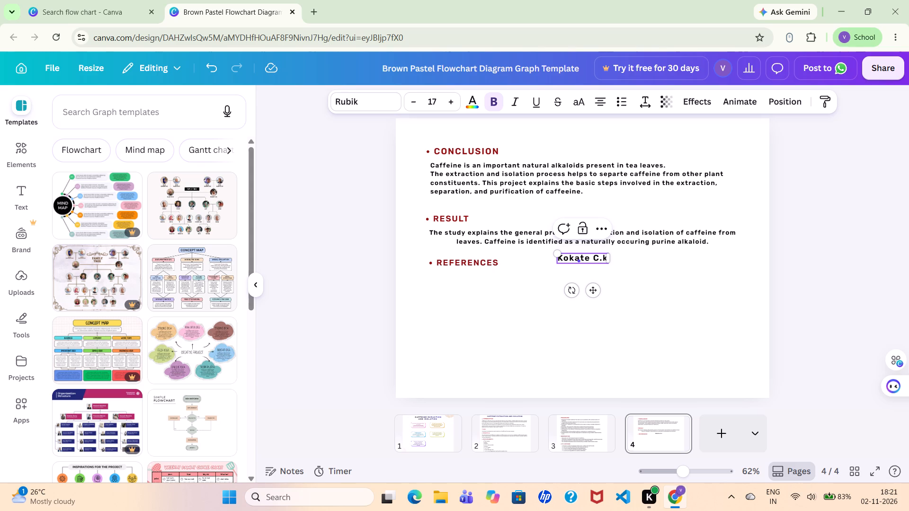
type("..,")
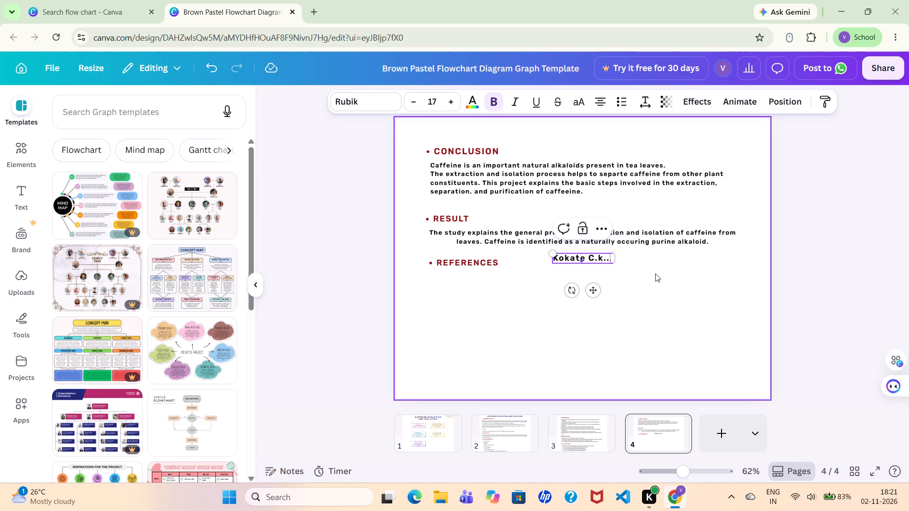
Add the second author at the end of the reference line as "and GokhaleS.B".
left_click(607, 258)
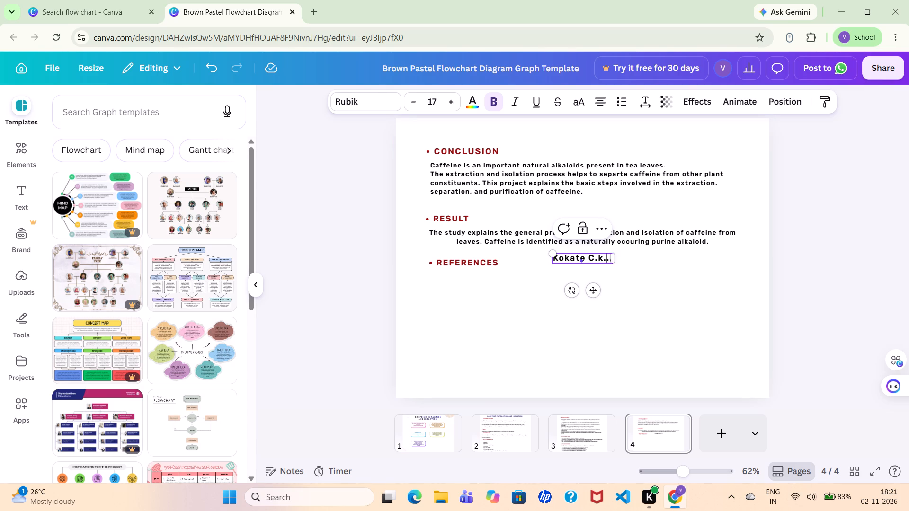
key("Right")
key("Right")
key("Right")
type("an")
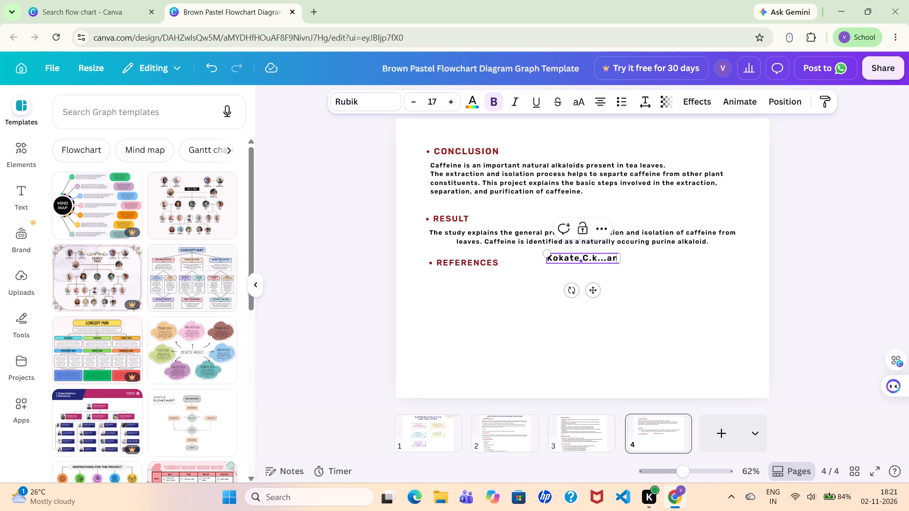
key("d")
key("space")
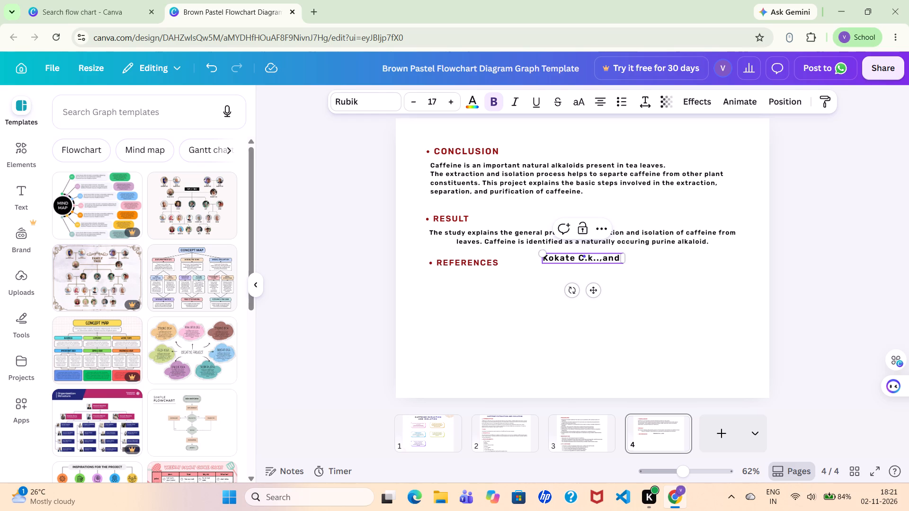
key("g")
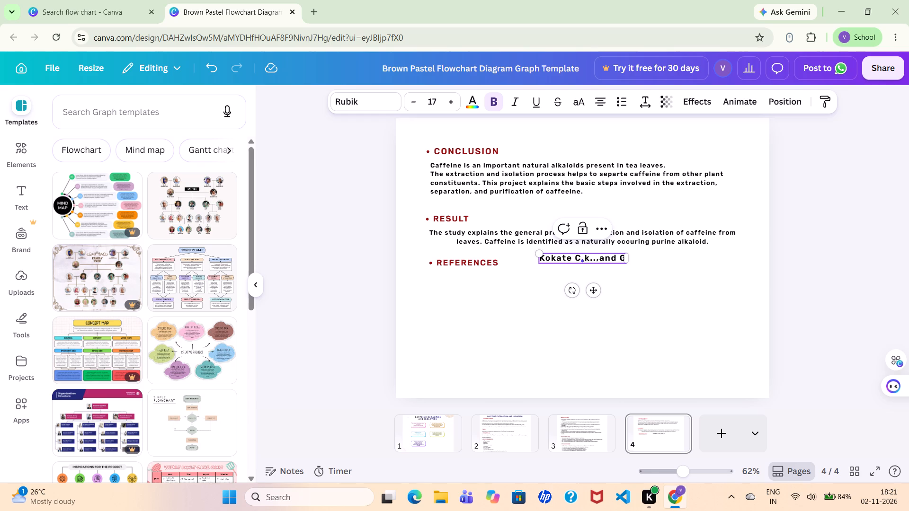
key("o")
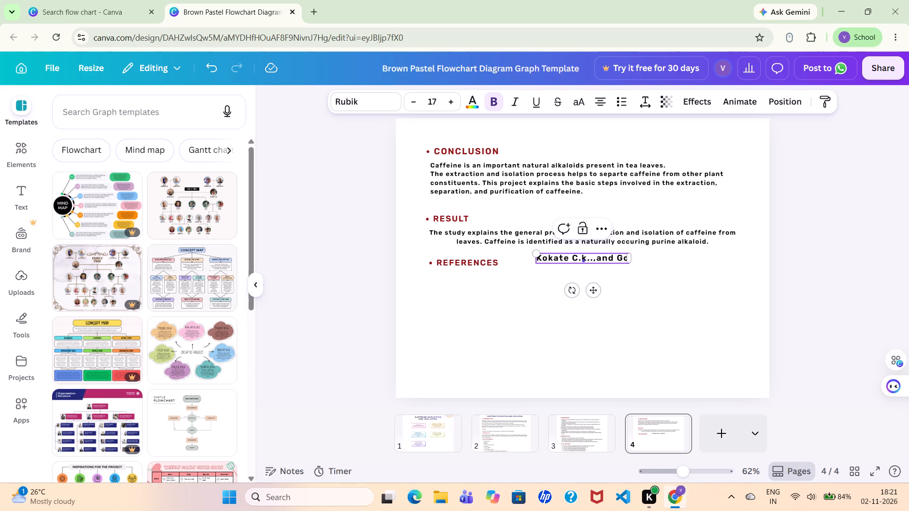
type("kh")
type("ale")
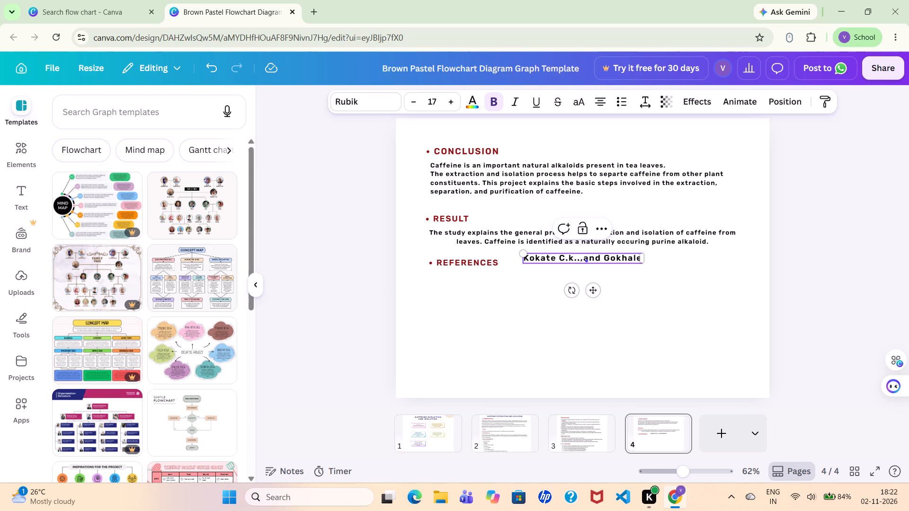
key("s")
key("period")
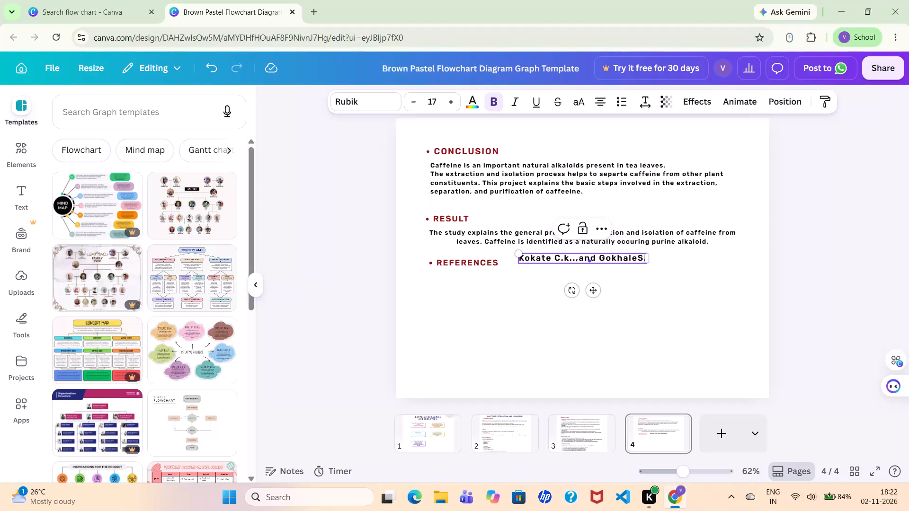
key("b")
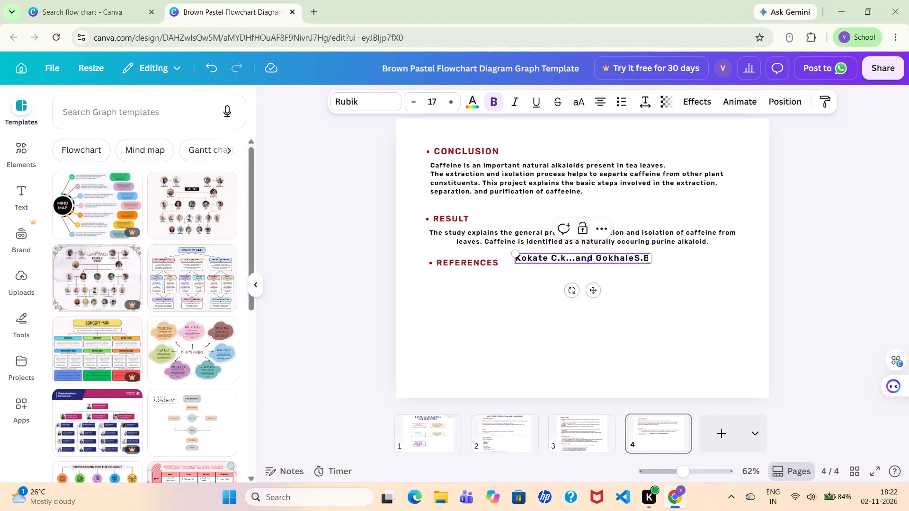
Append the book title "-Pharmacognasy" after the author names in the reference line.
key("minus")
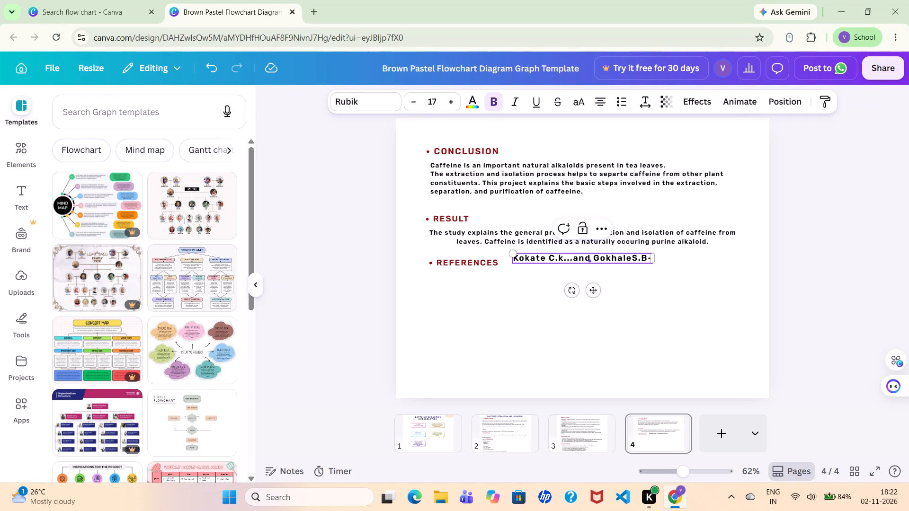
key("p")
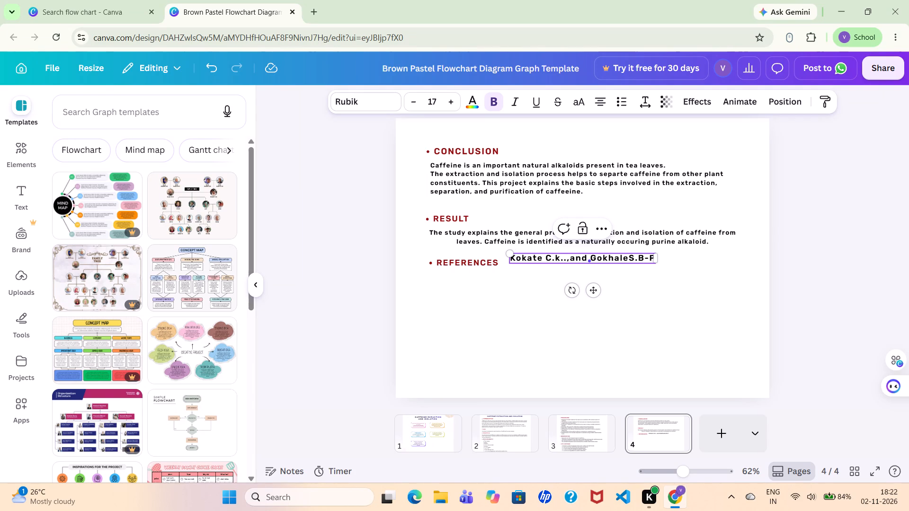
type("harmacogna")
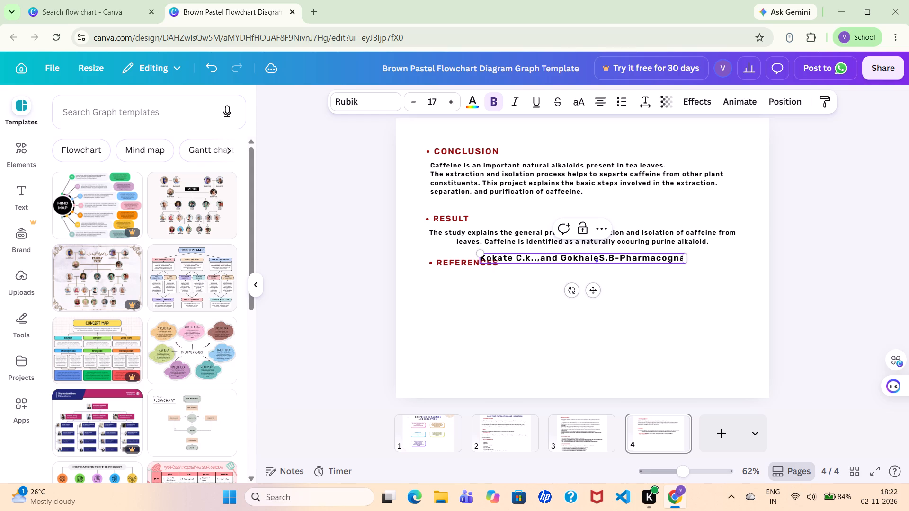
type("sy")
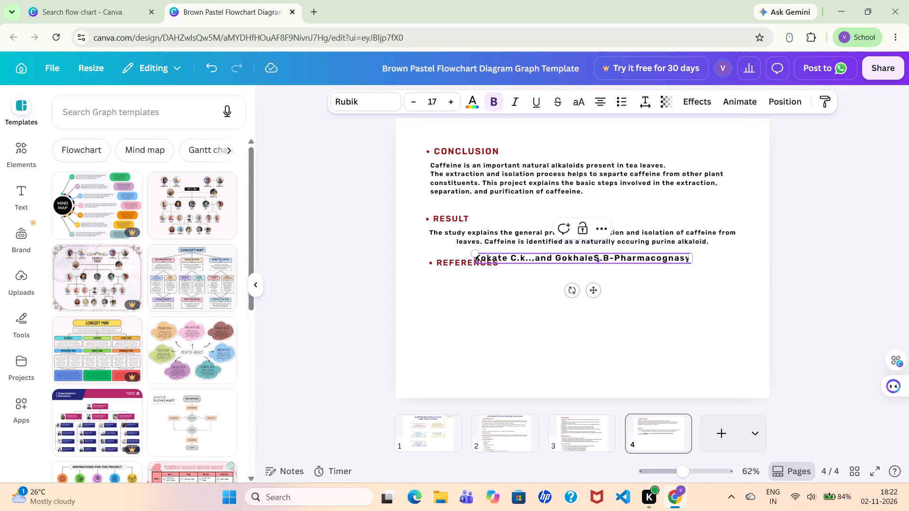
Move the reference line directly beneath the REFERENCES heading, starting roughly in line with the heading text, and deselect it.
left_click(591, 261)
left_click_drag(591, 267, 561, 292)
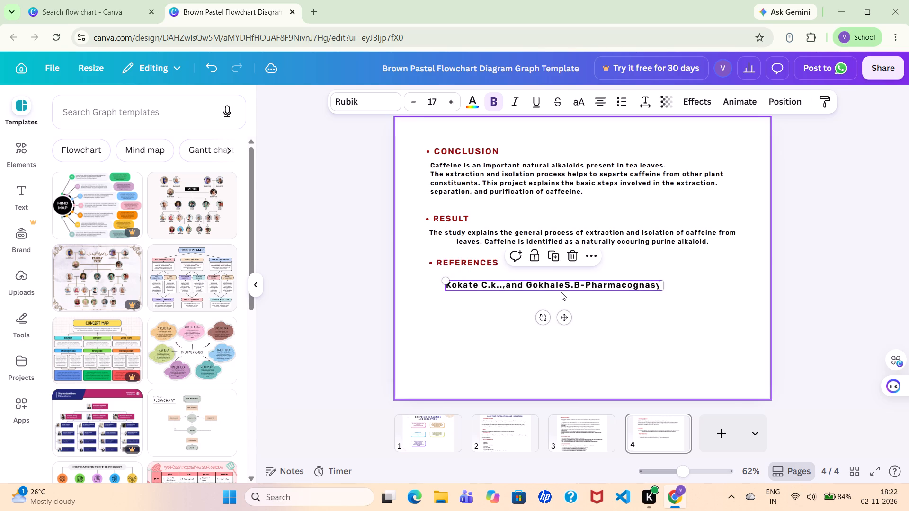
left_click_drag(560, 291, 557, 288)
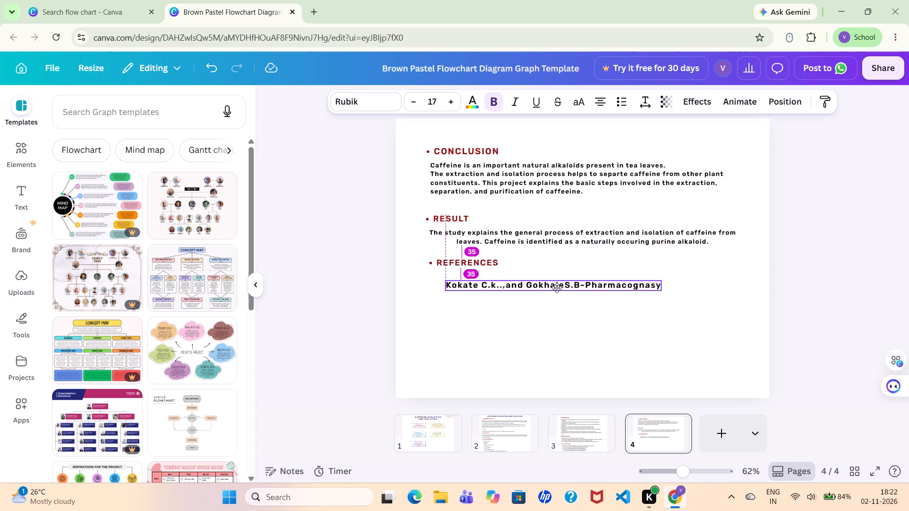
left_click_drag(557, 288, 554, 285)
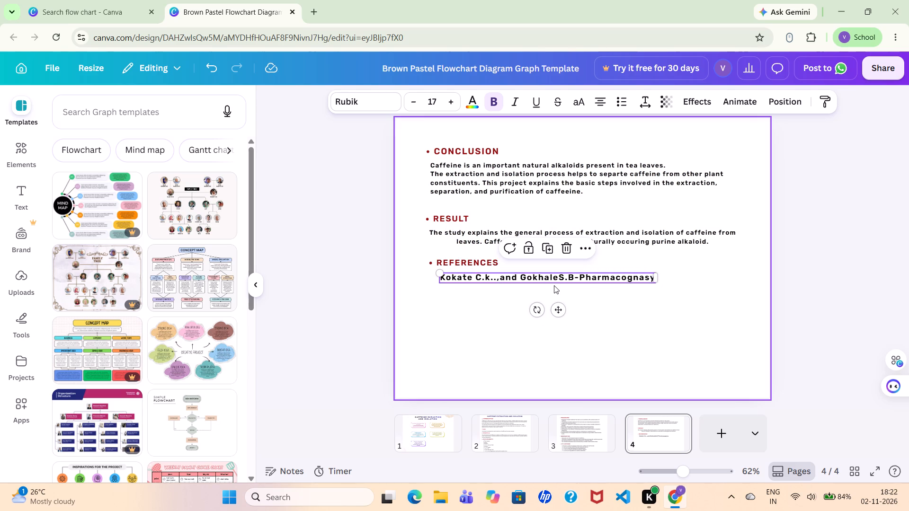
left_click(579, 324)
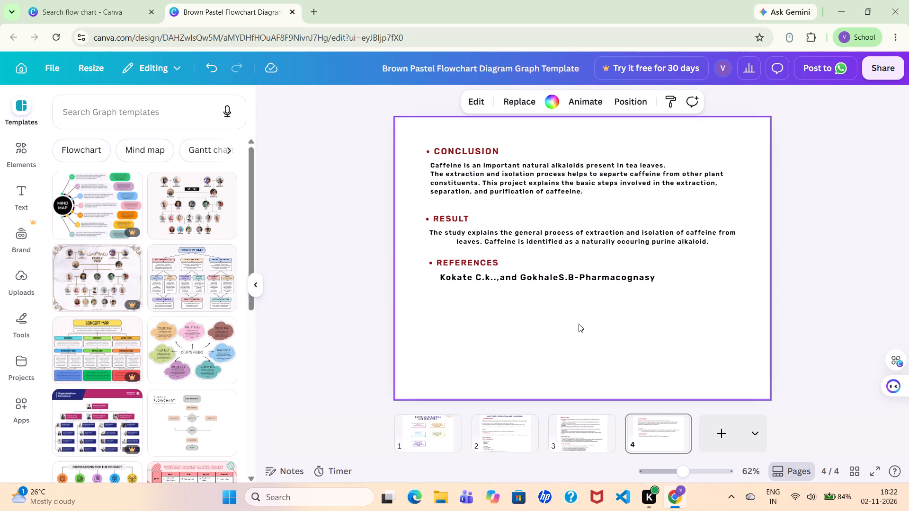